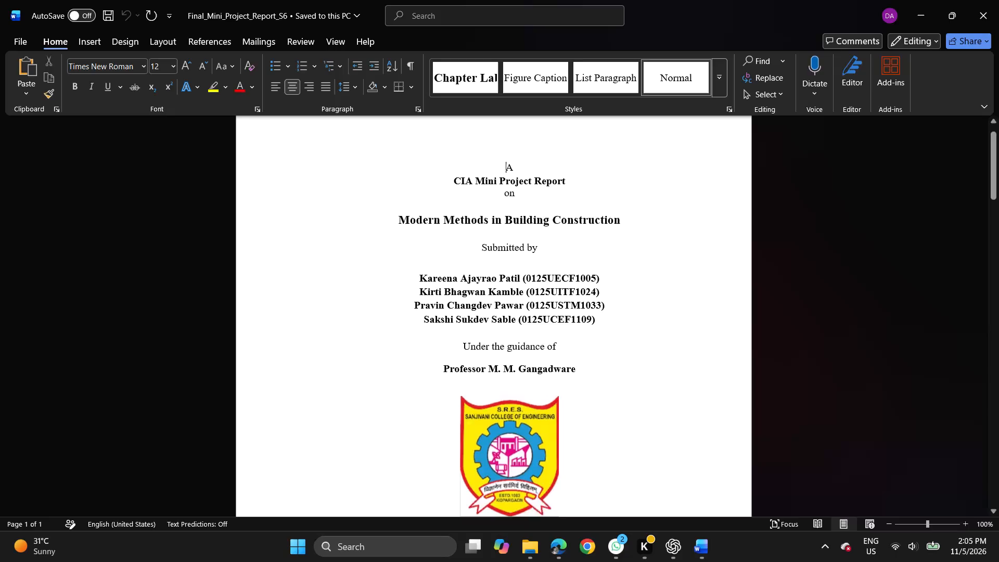
# Examine the page layout of the whole report at 40% zoom, from the title page through Chapter 4.
pyautogui.scroll(-15, 476, 398)
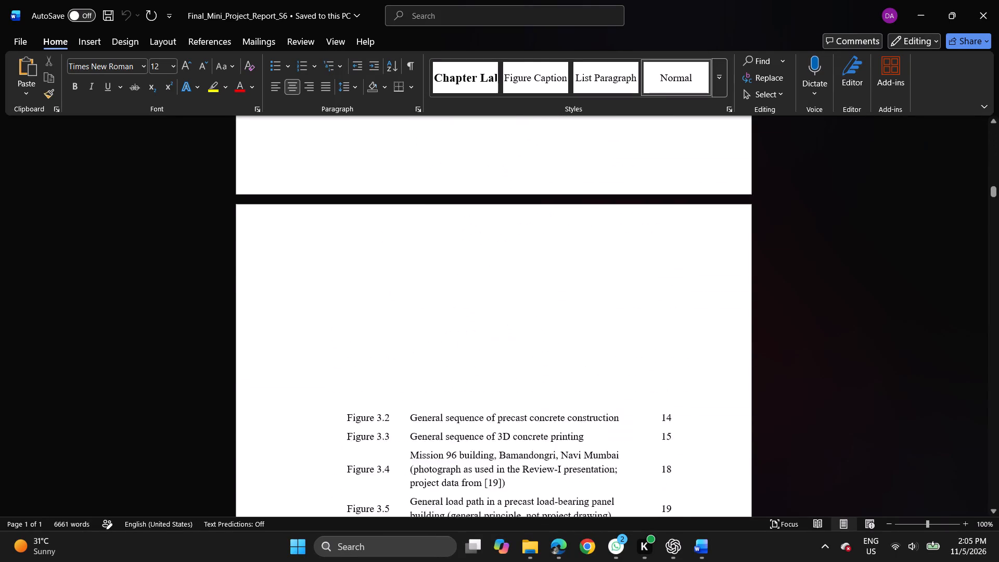
pyautogui.scroll(-1, 476, 398)
pyautogui.keyDown('ctrl'); pyautogui.scroll(-6, 476, 398); pyautogui.keyUp('ctrl')
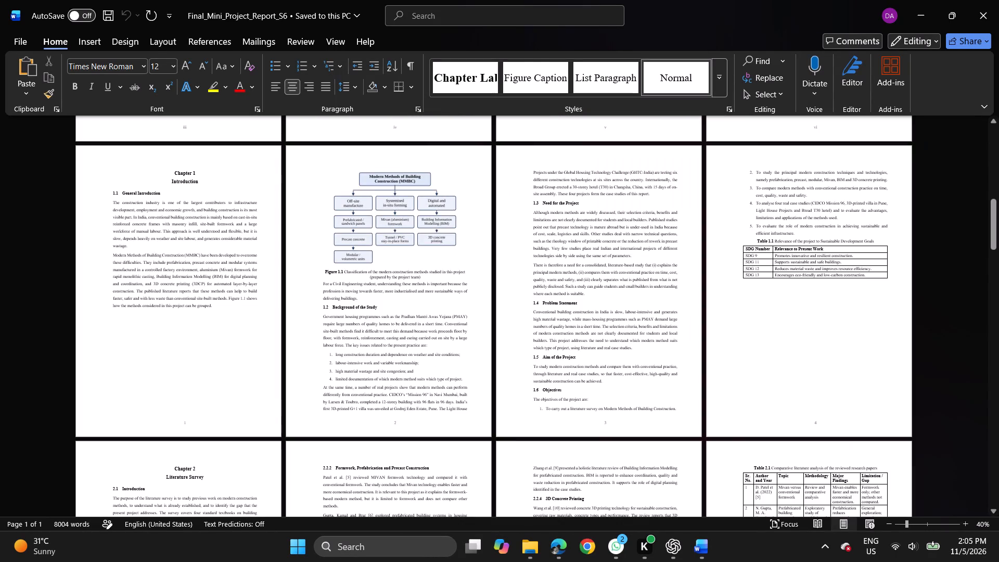
pyautogui.scroll(-17, 476, 398)
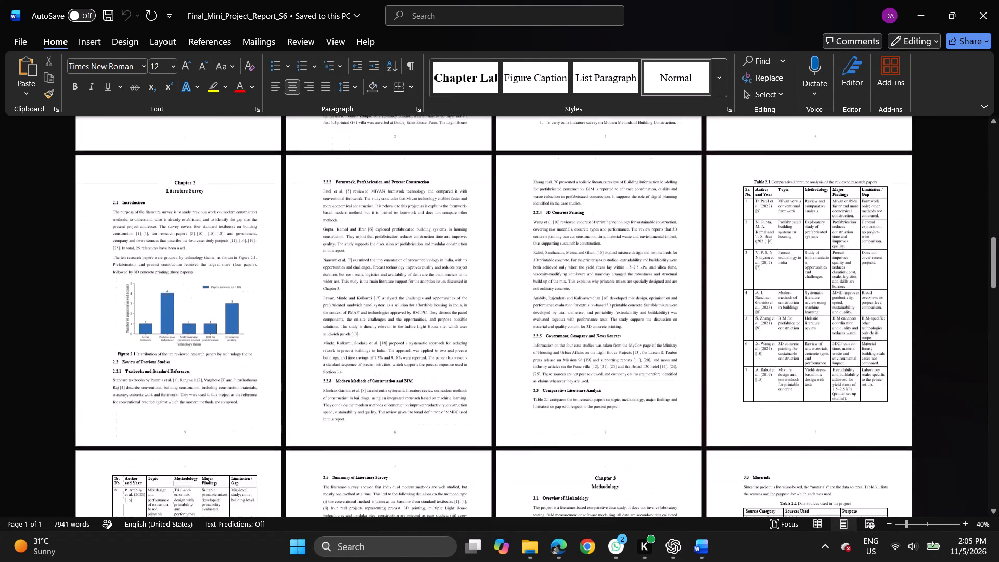
pyautogui.scroll(-12, 476, 398)
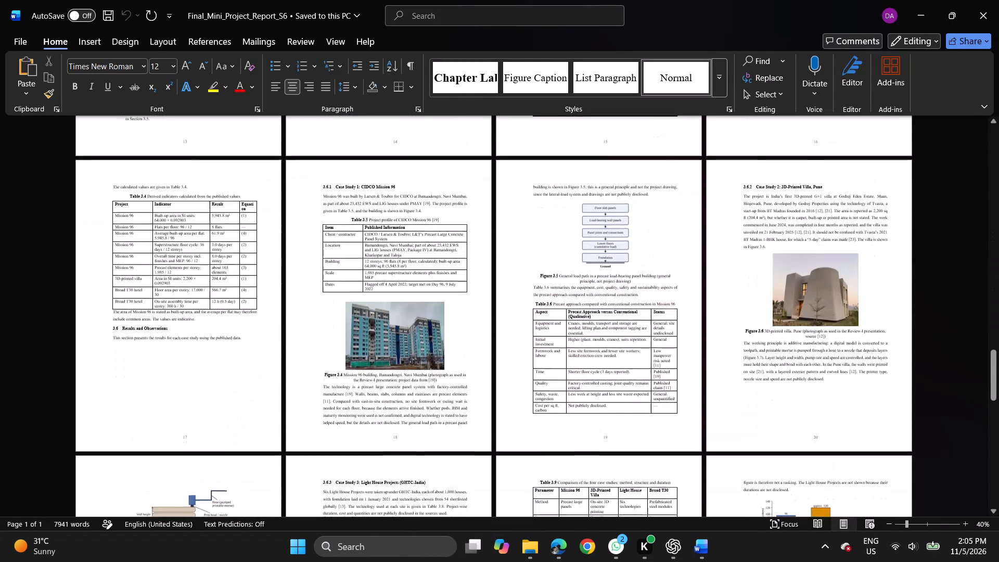
pyautogui.scroll(-4, 476, 398)
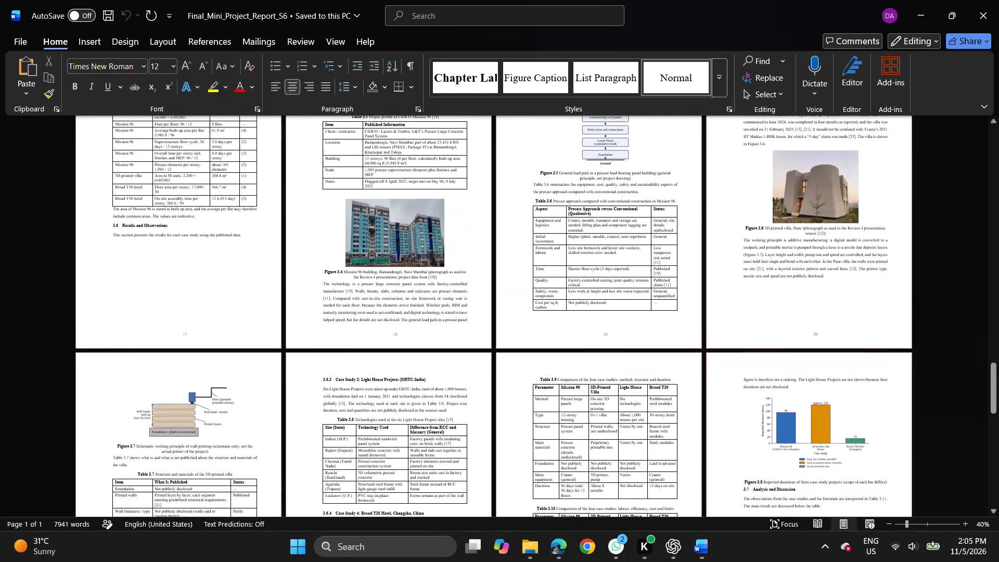
pyautogui.scroll(-3, 476, 398)
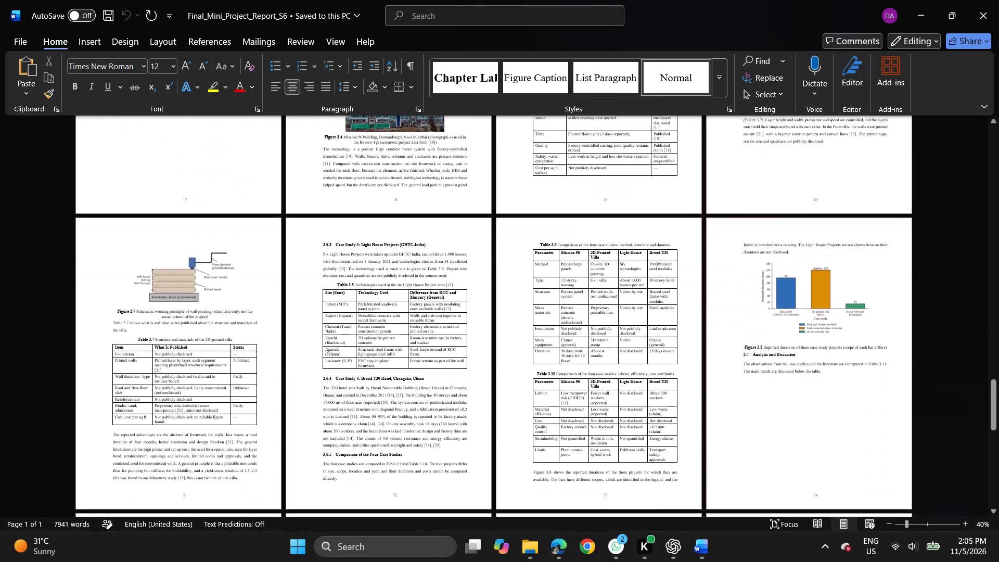
pyautogui.scroll(-6, 476, 398)
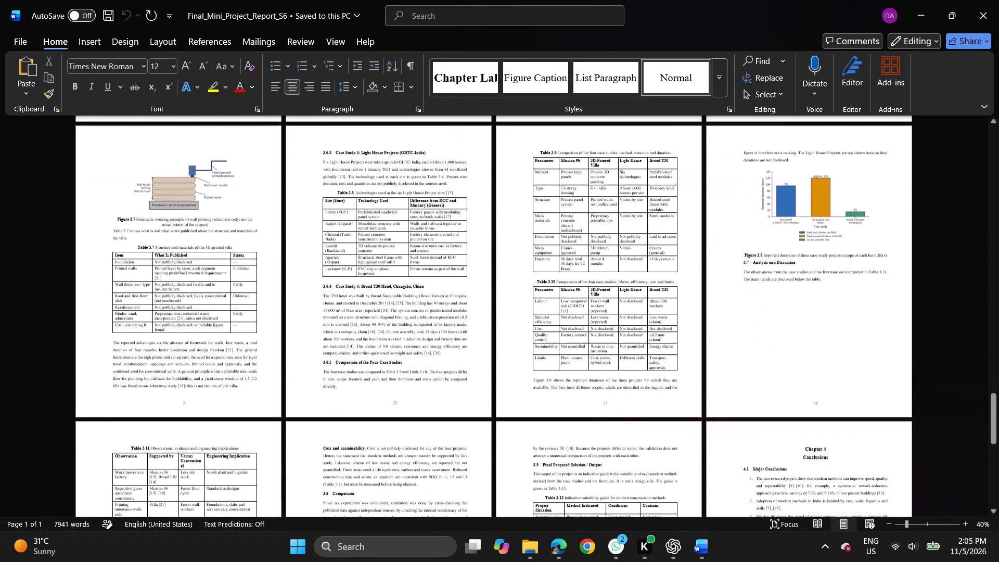
pyautogui.scroll(-1, 476, 398)
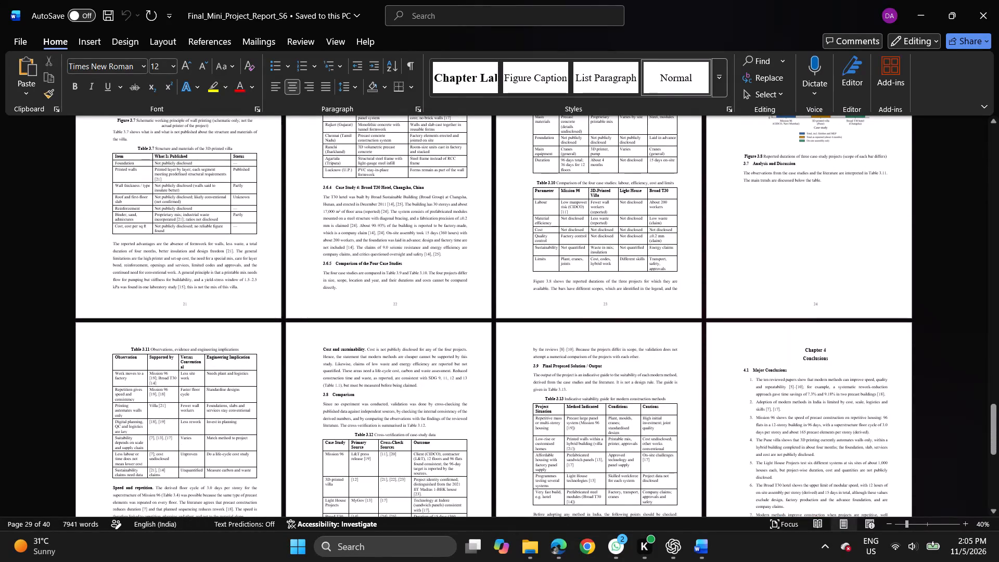
# Move the Table 3.11 caption up to the preceding page, on its own line below the section 3.7 text.
pyautogui.click(126, 348)
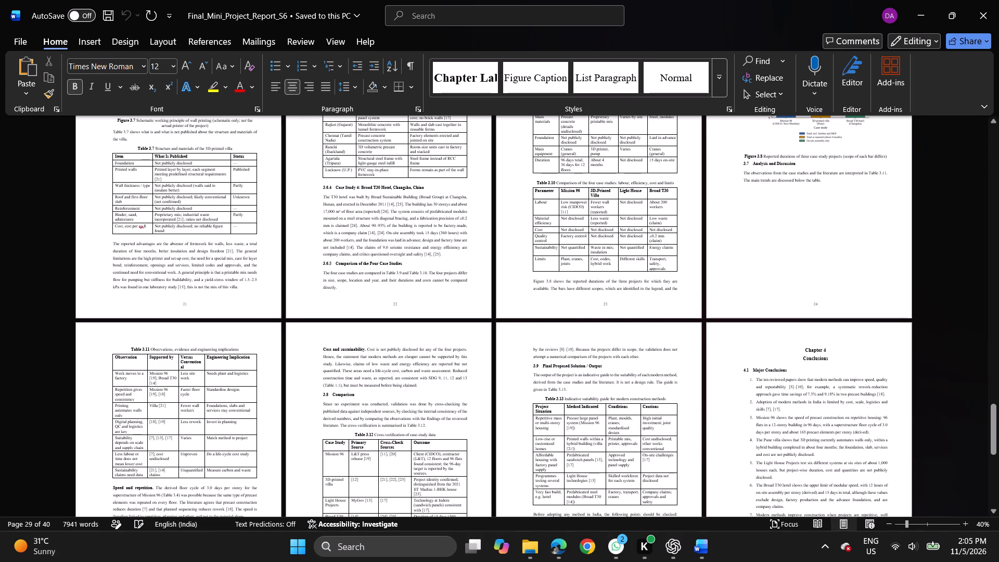
pyautogui.press('BackSpace')
pyautogui.press('BackSpace')
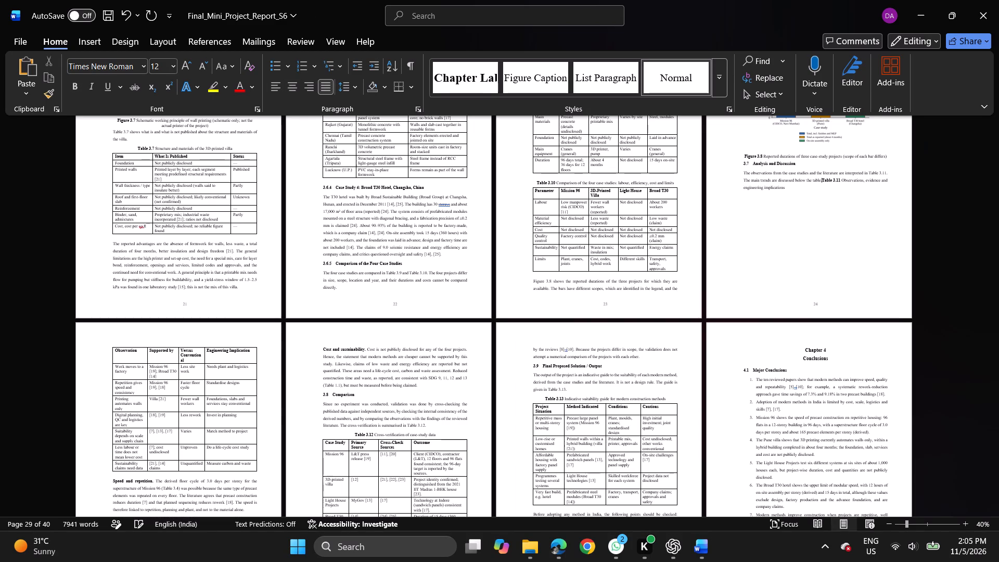
pyautogui.press('Return')
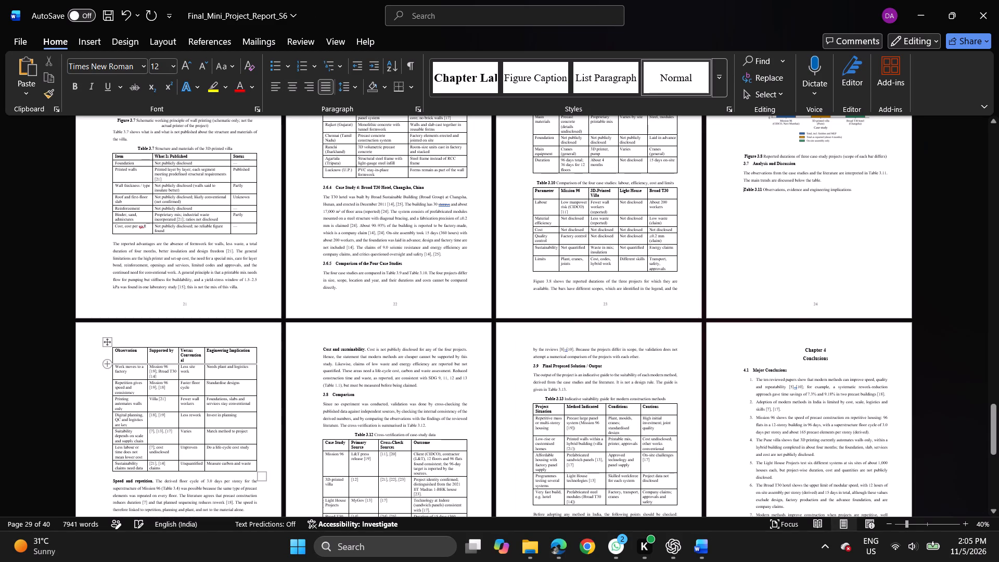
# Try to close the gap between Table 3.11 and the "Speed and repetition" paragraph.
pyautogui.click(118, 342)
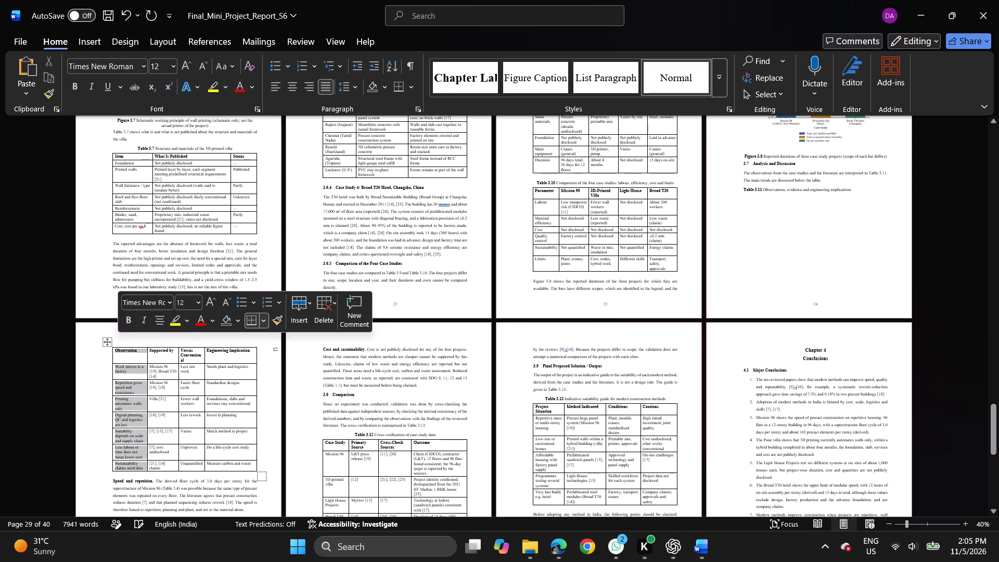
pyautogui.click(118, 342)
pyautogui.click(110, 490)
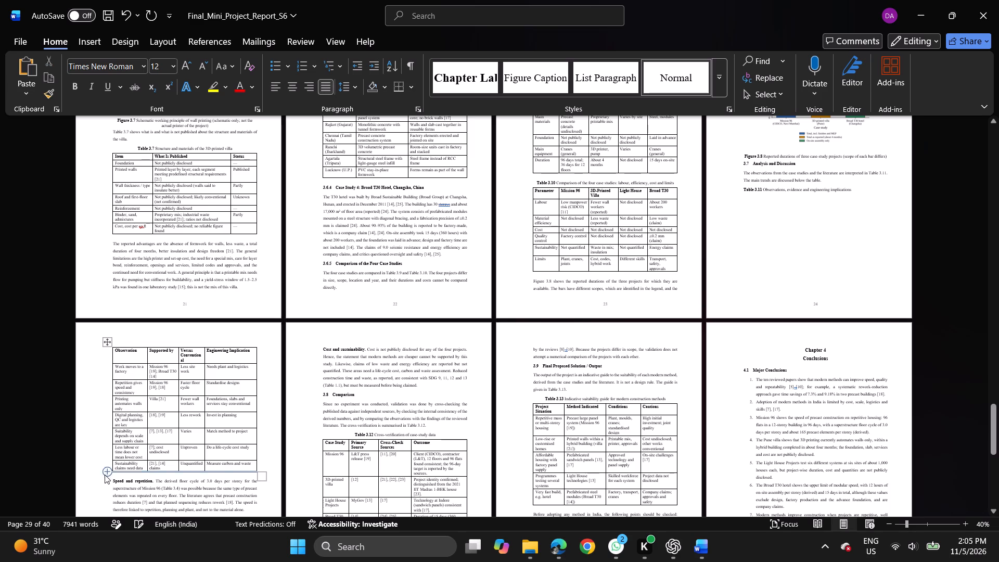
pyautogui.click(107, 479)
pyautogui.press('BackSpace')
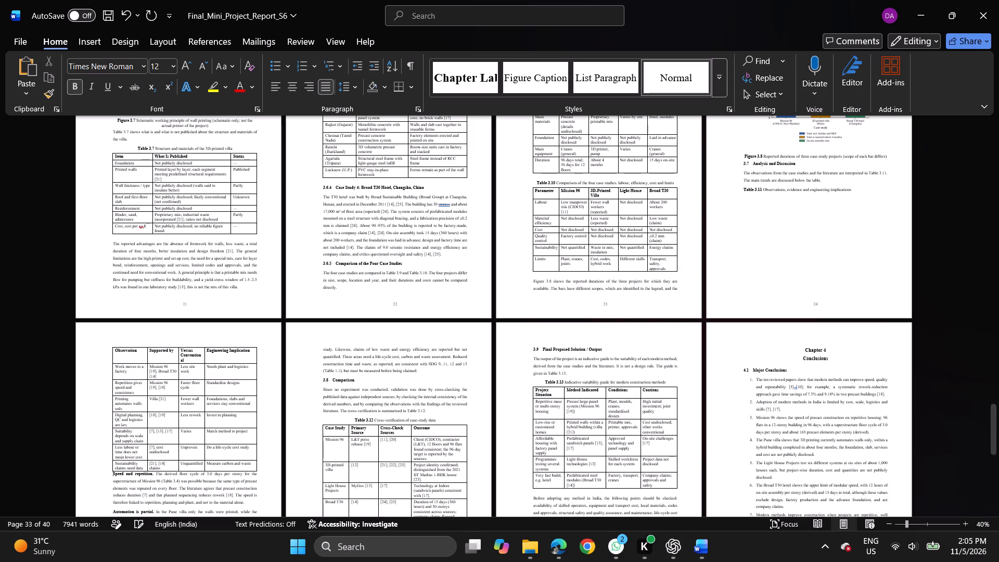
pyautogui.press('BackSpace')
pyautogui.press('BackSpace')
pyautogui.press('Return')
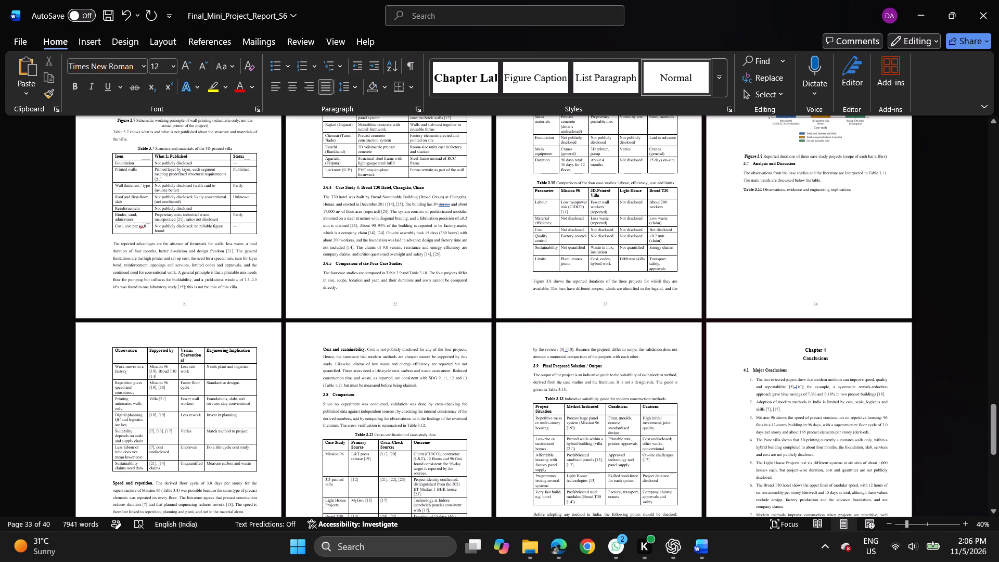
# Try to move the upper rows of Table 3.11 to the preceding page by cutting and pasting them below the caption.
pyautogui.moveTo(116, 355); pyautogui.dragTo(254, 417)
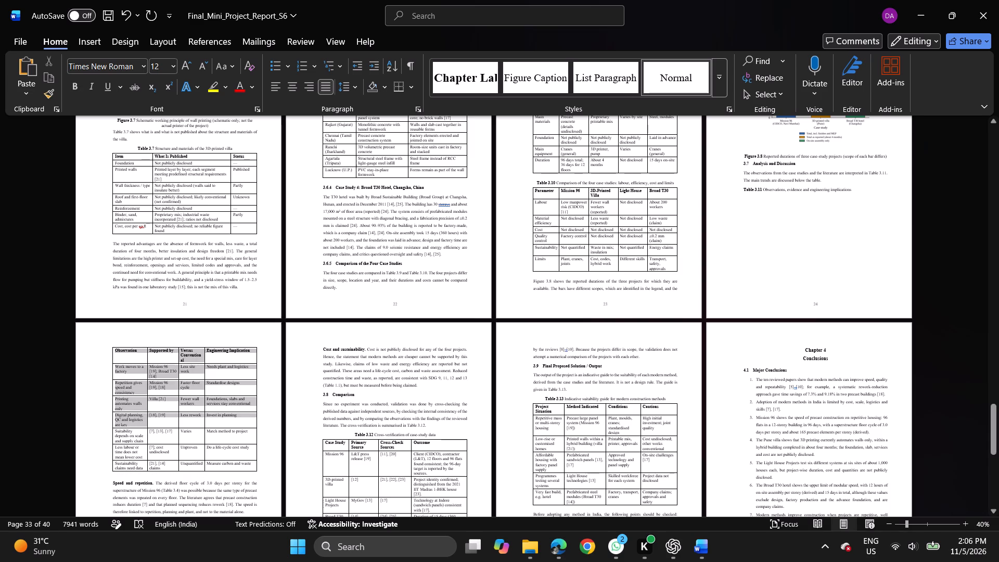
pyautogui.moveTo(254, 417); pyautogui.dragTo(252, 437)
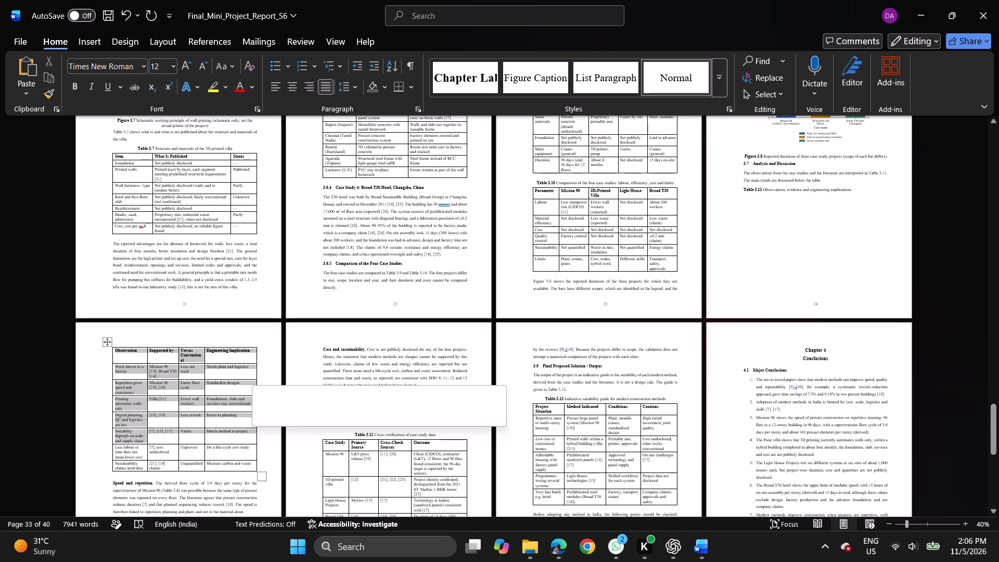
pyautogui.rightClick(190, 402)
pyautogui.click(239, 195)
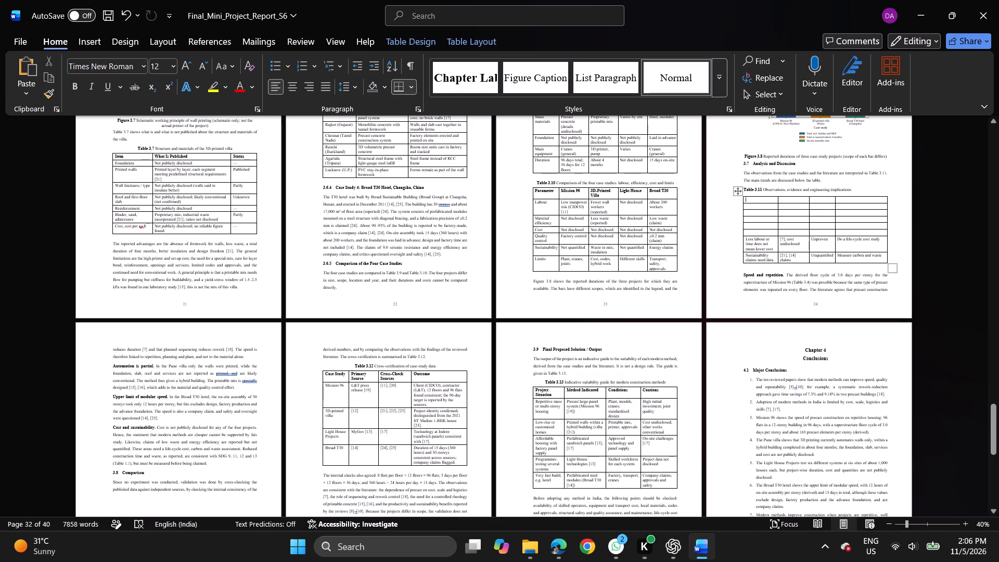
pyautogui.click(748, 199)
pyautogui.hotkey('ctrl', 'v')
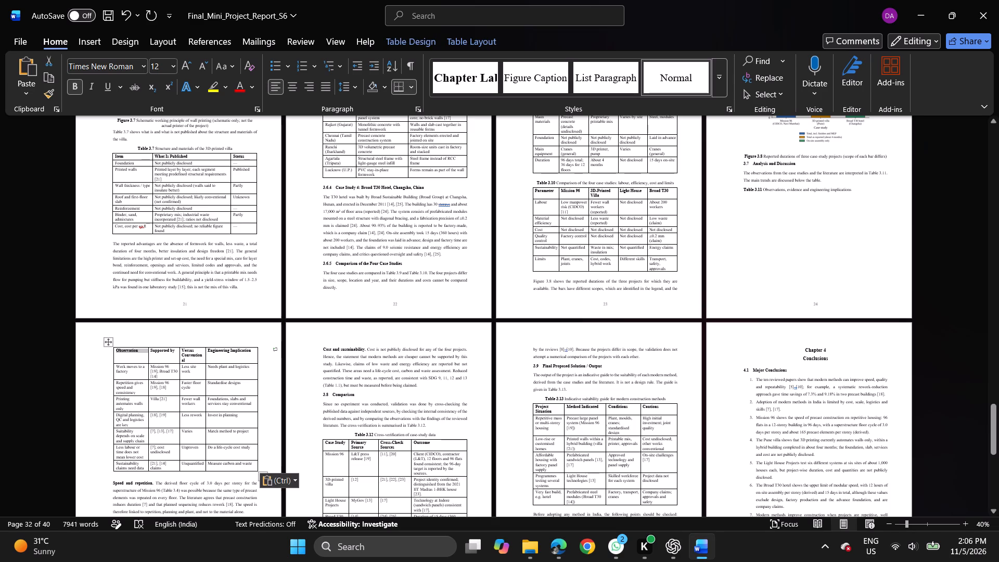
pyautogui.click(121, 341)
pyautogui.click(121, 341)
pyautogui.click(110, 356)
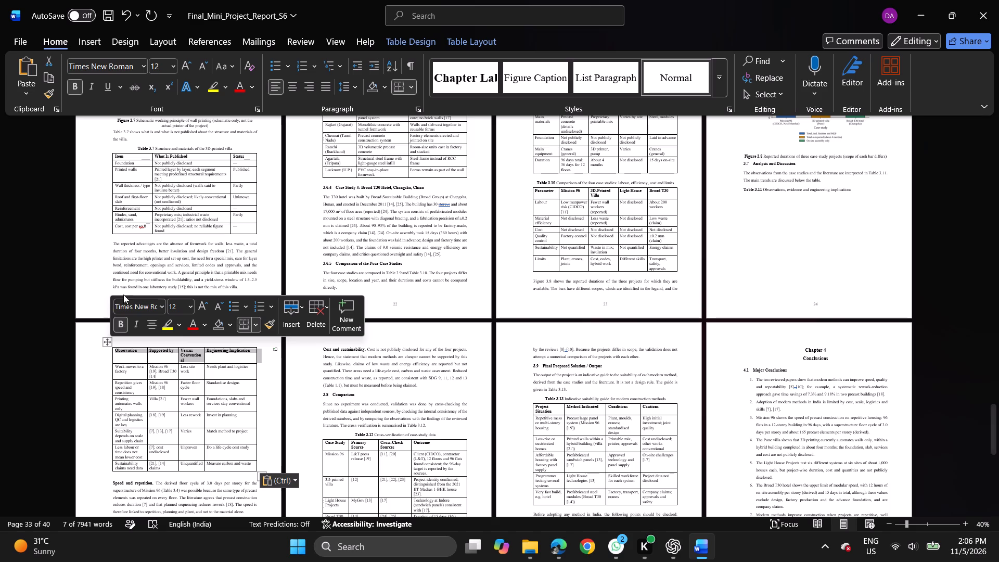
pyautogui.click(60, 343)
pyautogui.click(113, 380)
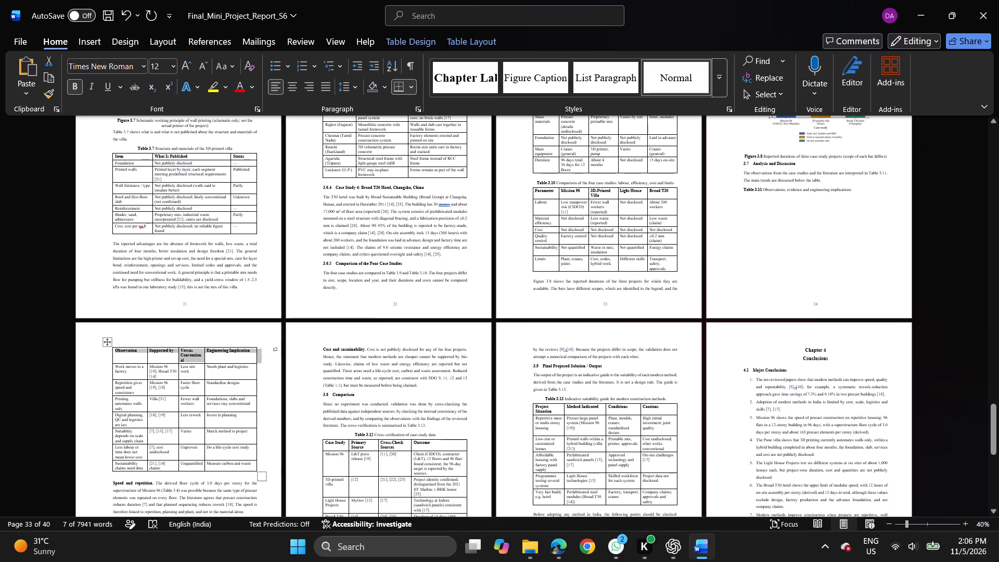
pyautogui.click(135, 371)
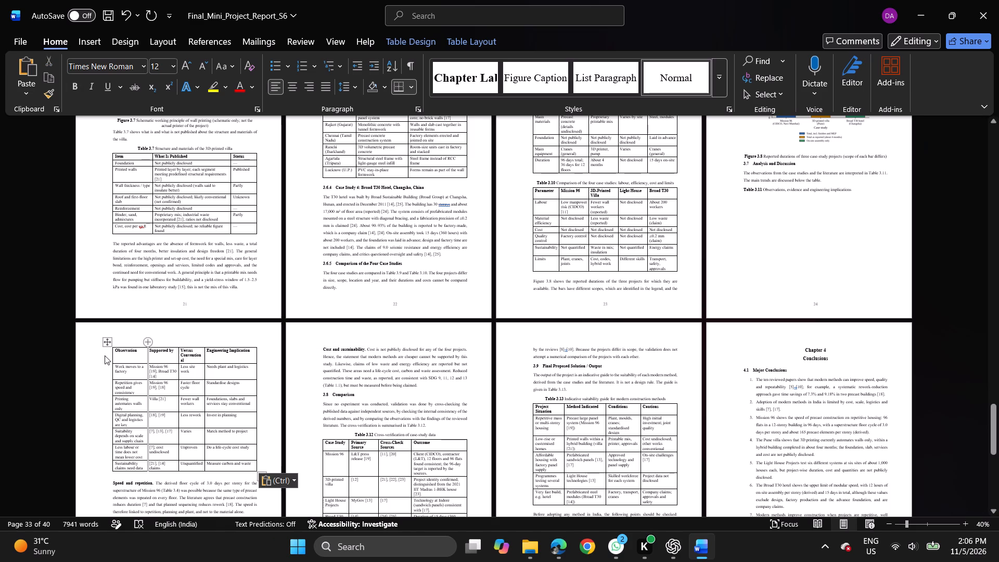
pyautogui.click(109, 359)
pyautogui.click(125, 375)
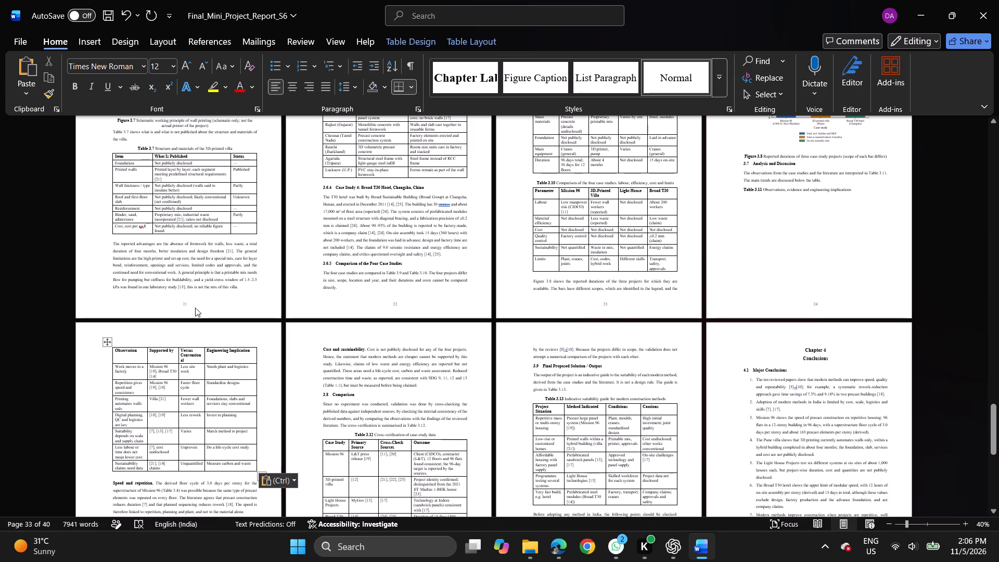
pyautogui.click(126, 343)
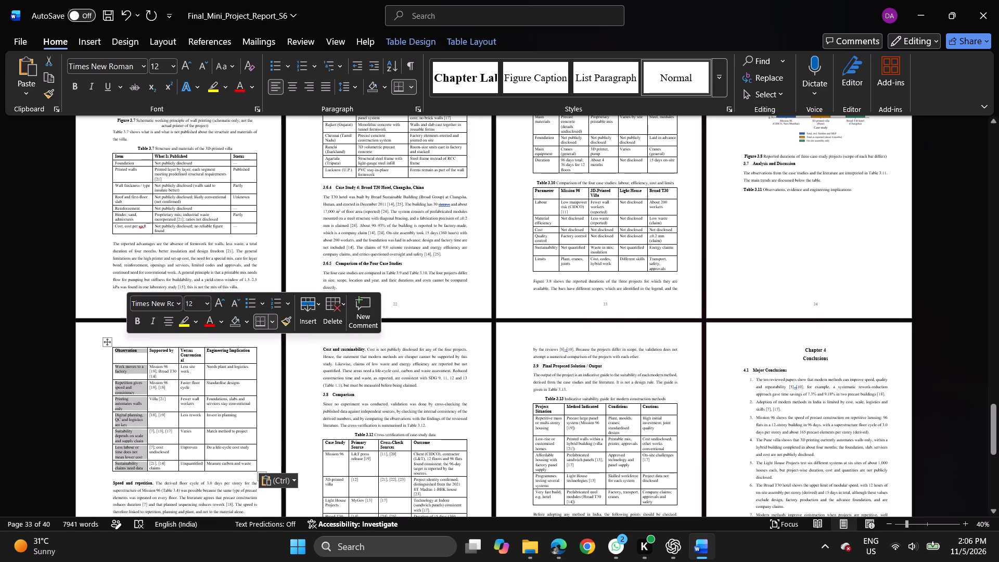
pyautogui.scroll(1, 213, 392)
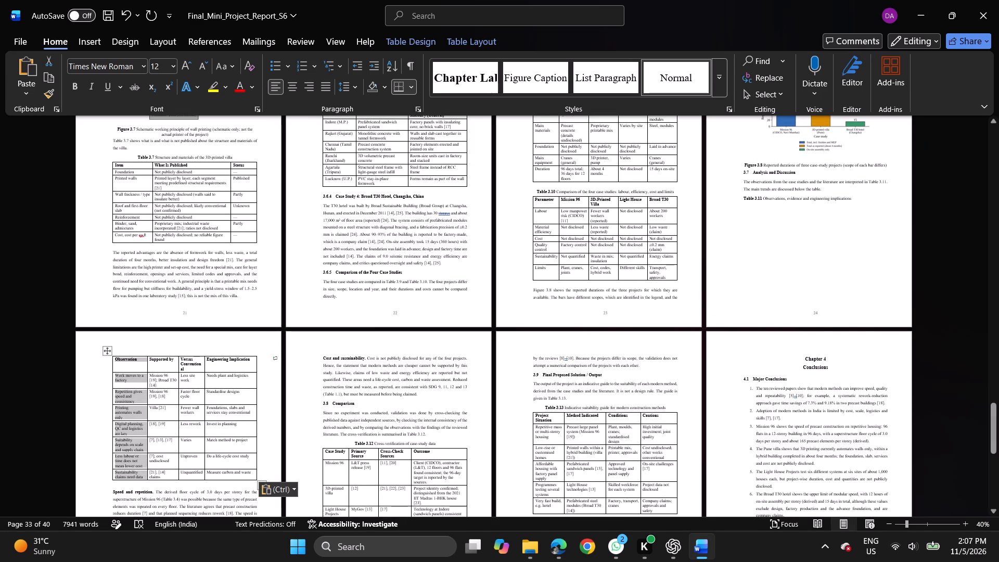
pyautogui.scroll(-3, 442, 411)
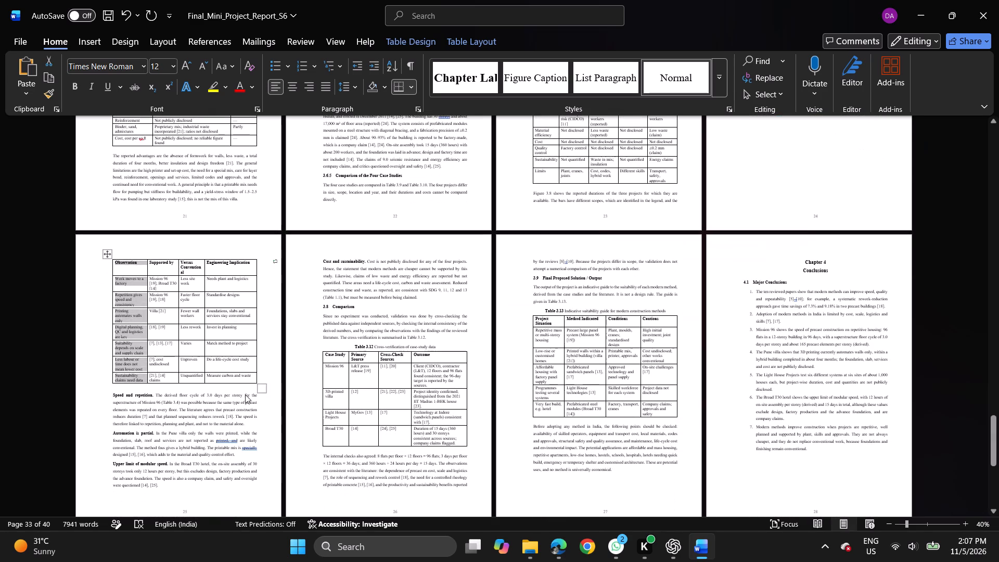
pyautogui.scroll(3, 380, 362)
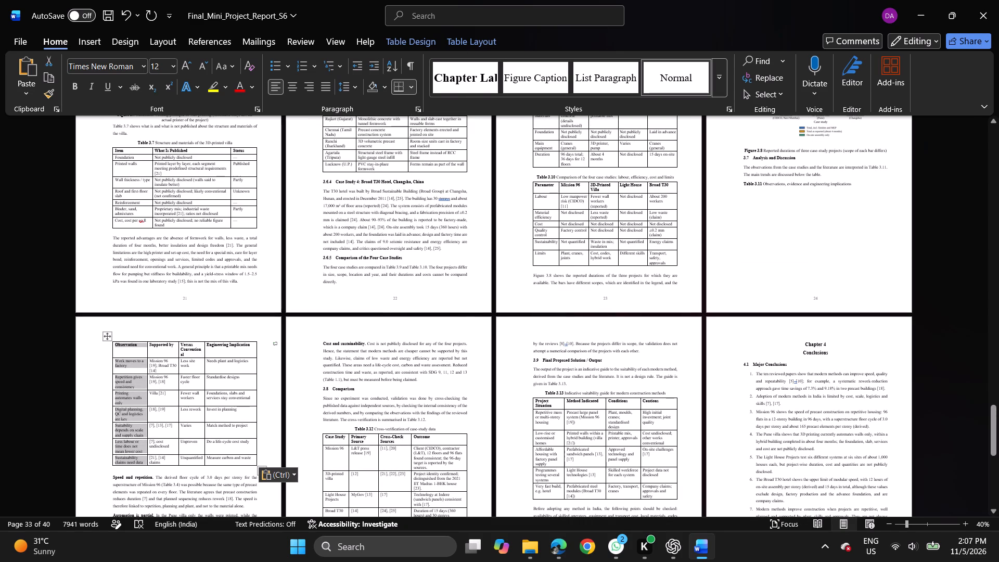
# Pull the 3.6.1 "Case Study 1: CIDCO Mission 96" heading up to the preceding page, joining it to the section 3.6 text.
pyautogui.scroll(9, 469, 277)
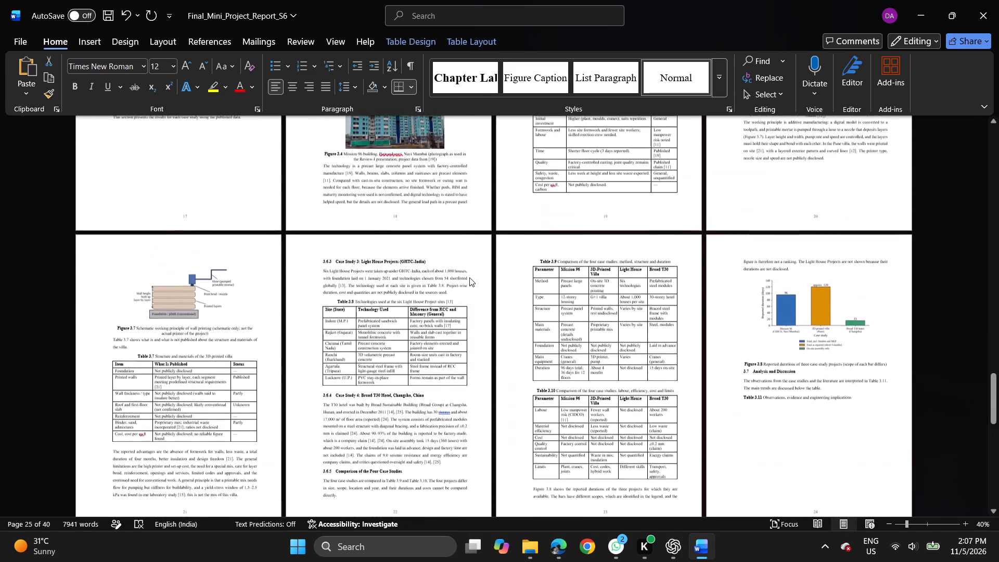
pyautogui.scroll(3, 469, 277)
pyautogui.scroll(1, 579, 287)
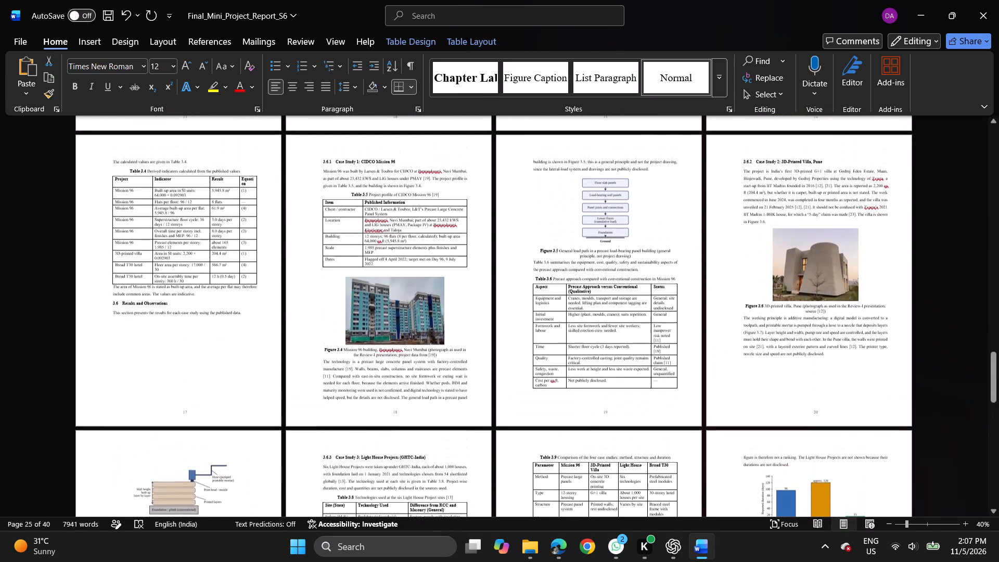
pyautogui.scroll(3, 579, 287)
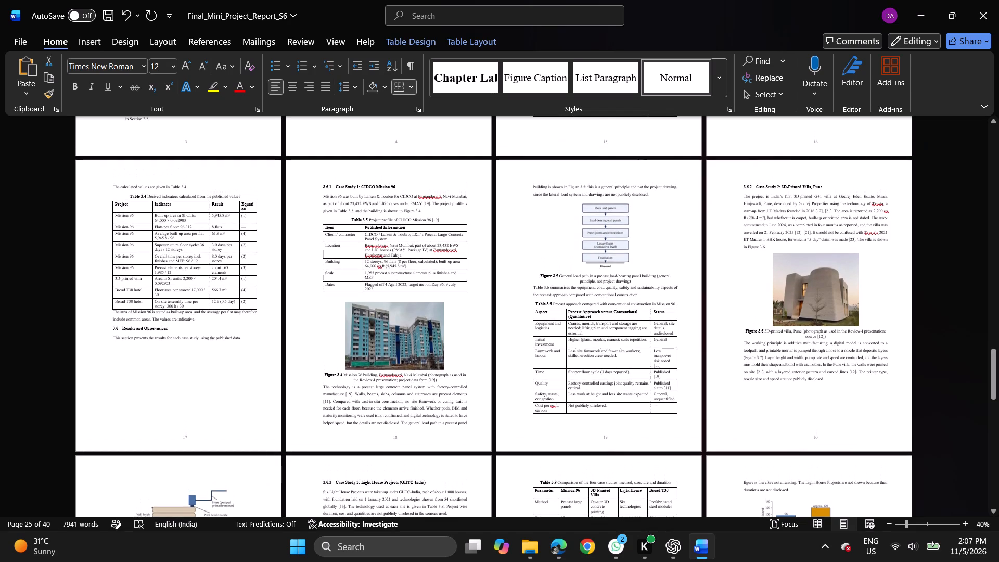
pyautogui.scroll(1, 579, 287)
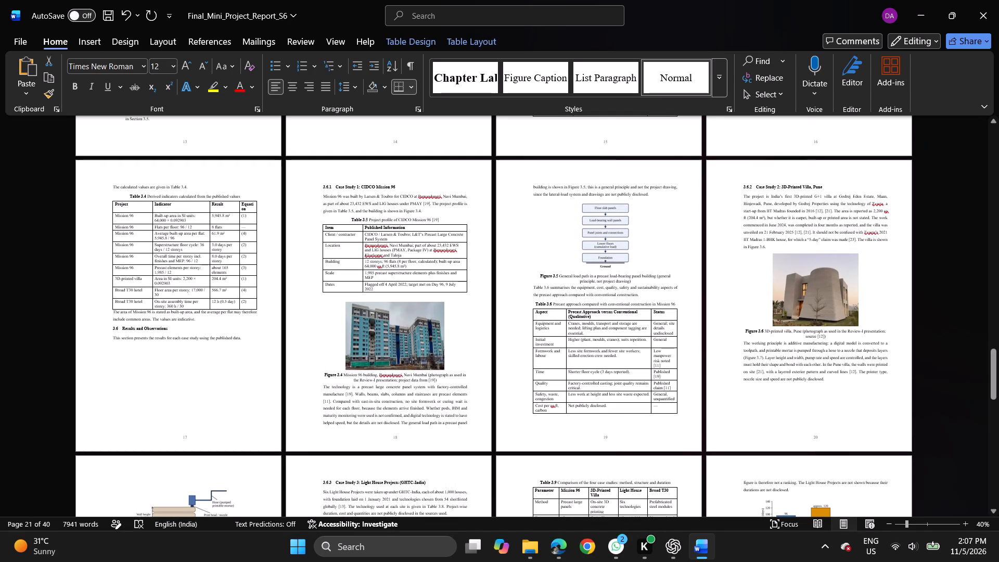
pyautogui.scroll(2, 323, 210)
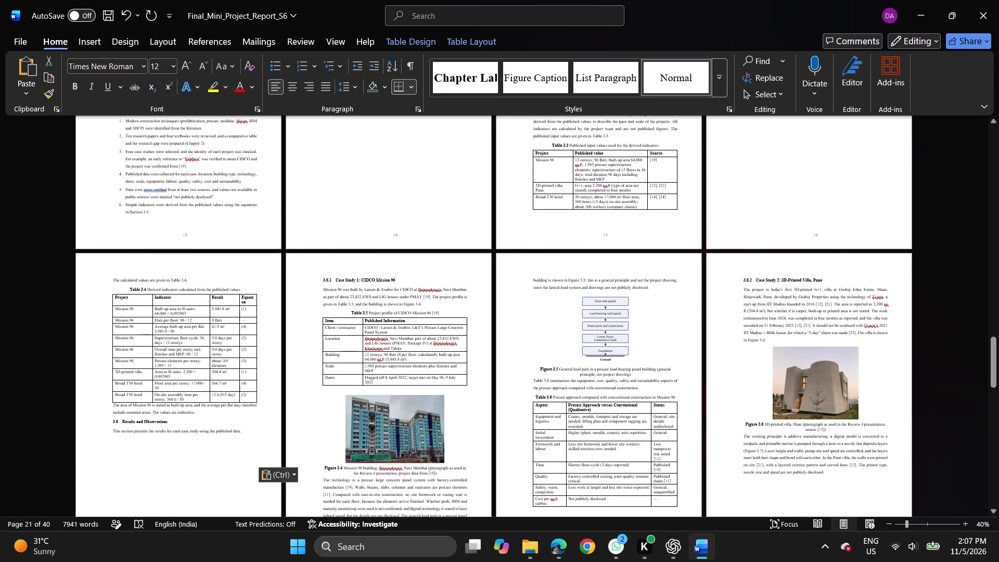
pyautogui.click(325, 279)
pyautogui.press('Left')
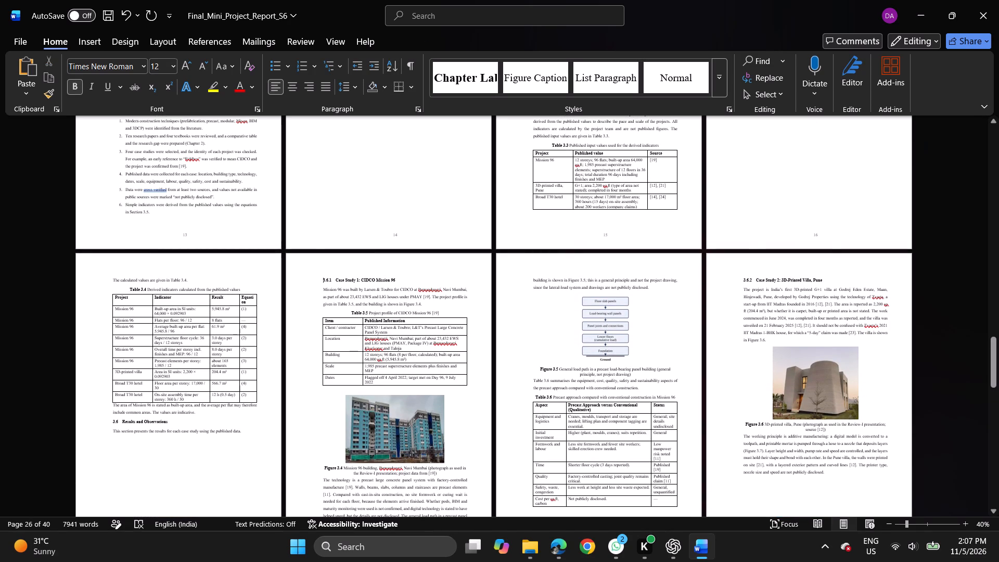
pyautogui.press('BackSpace')
pyautogui.press('BackSpace')
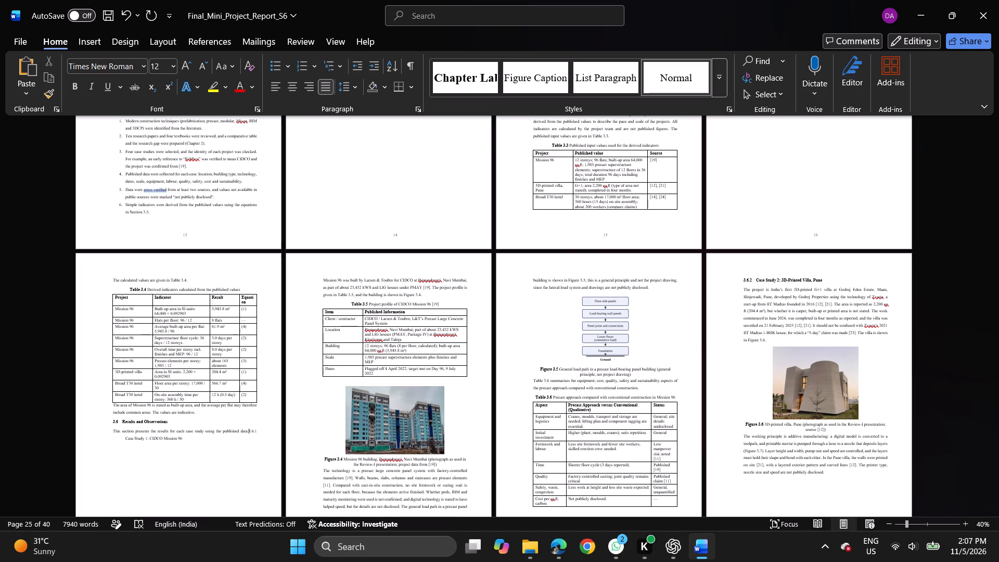
# Pull the Mission 96 introductory paragraph up to the preceding page, joining it to the Case Study 1 heading.
pyautogui.click(318, 282)
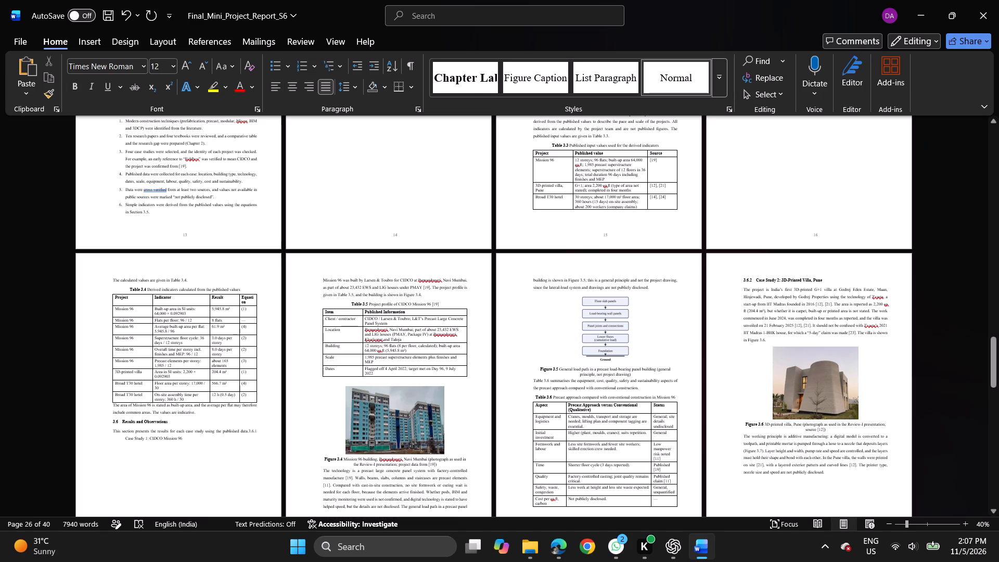
pyautogui.press('BackSpace')
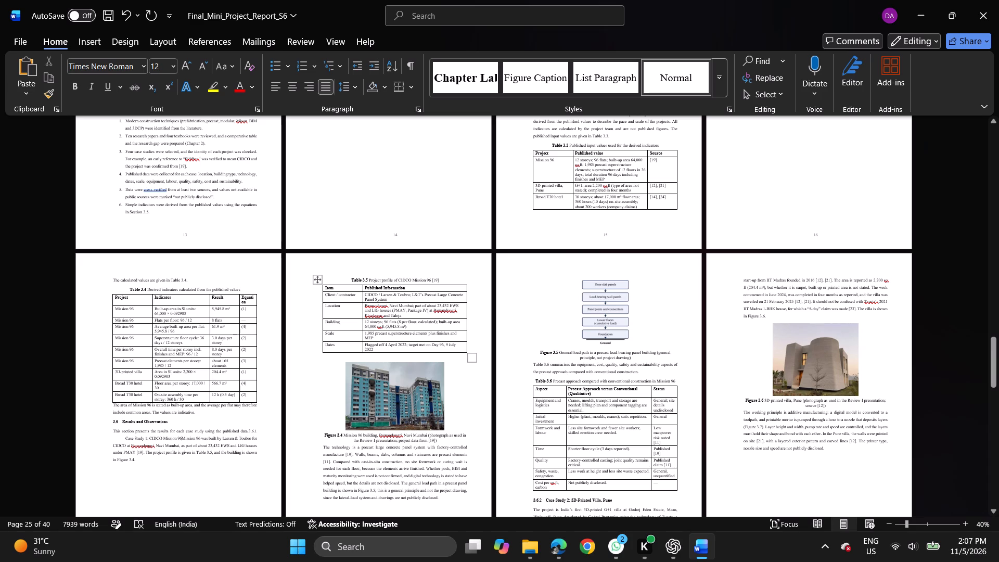
# Pull the 3.4.2 "General Sequence of 3D Concrete Printing" heading up to the preceding page, joining it to the Figure 3.2 caption.
pyautogui.scroll(2, 259, 403)
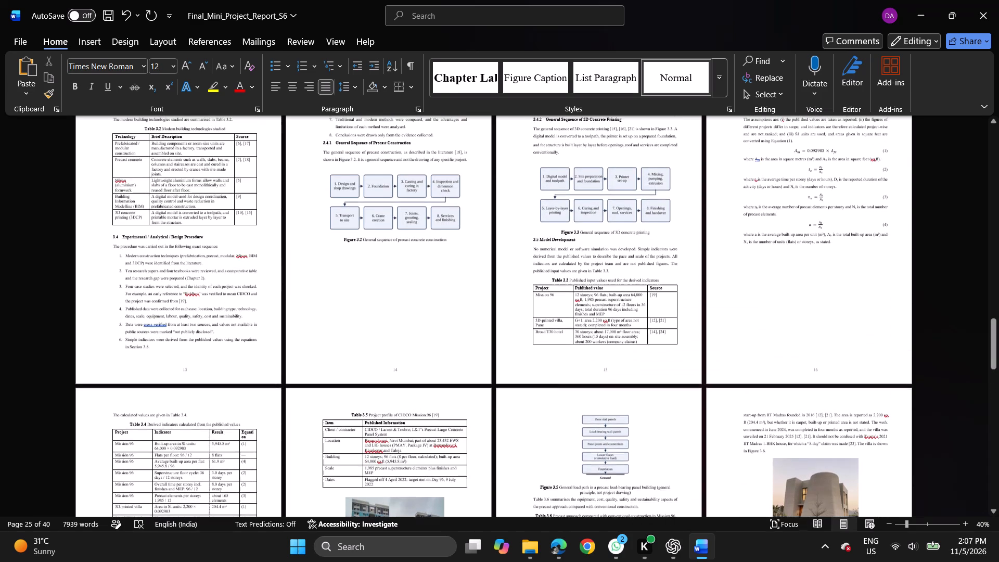
pyautogui.scroll(4, 259, 403)
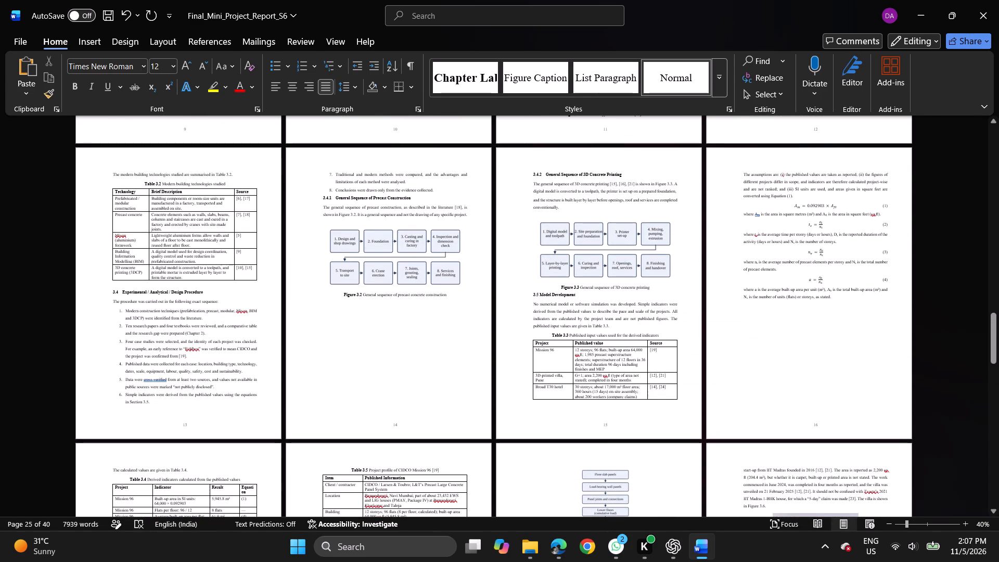
pyautogui.click(529, 174)
pyautogui.press('BackSpace')
pyautogui.press('BackSpace')
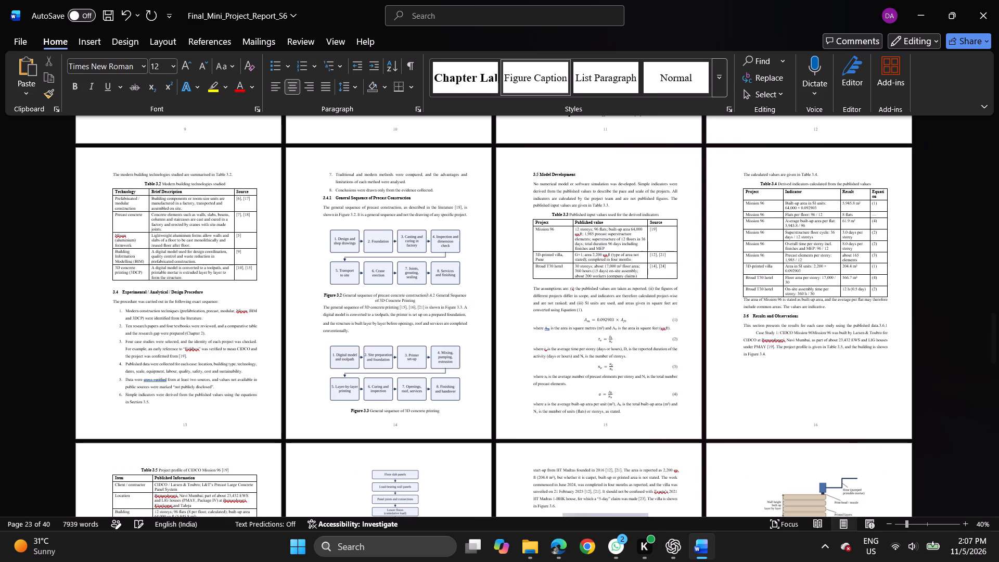
# Pull the sentence introducing Table 3.2 up to the preceding page, joining it to the end of the study area paragraph.
pyautogui.scroll(4, 529, 174)
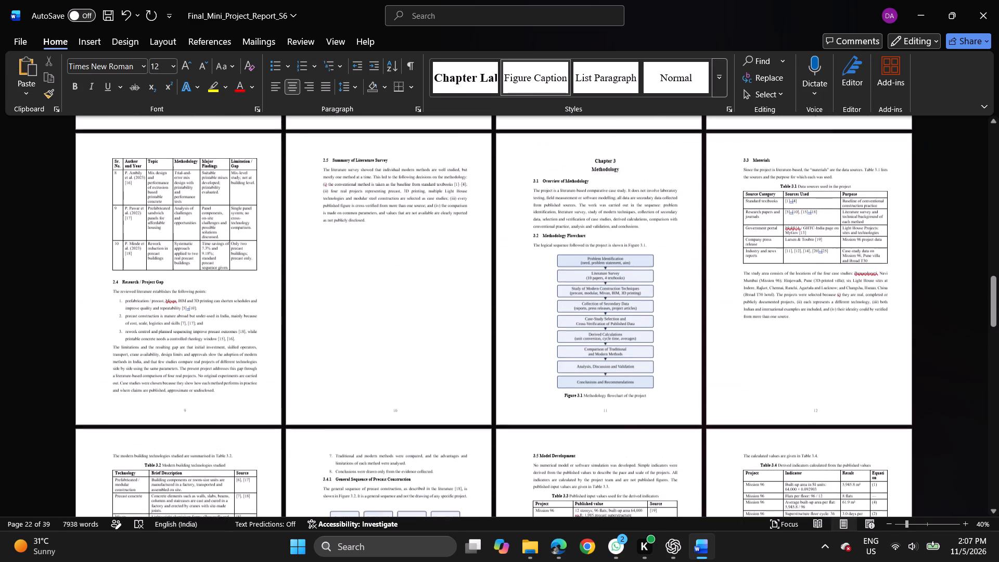
pyautogui.scroll(1, 529, 174)
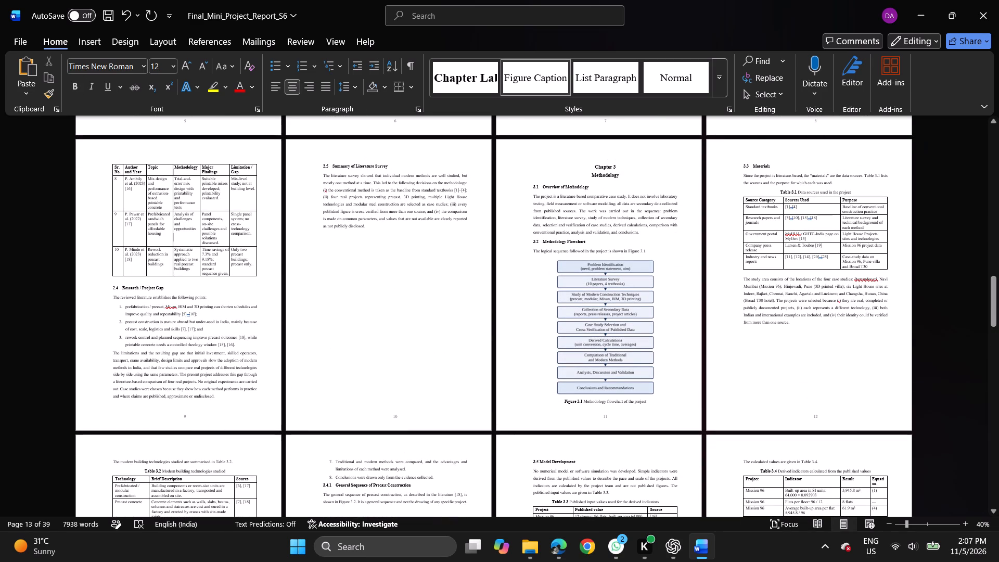
pyautogui.click(112, 463)
pyautogui.press('BackSpace')
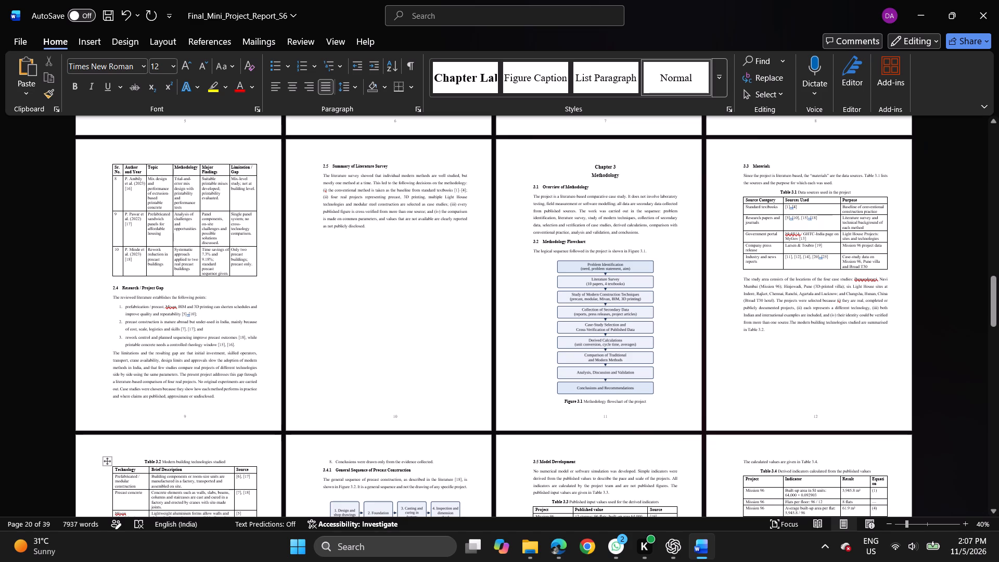
# Resize Table 3.2 slightly narrower than the text width.
pyautogui.click(138, 459)
pyautogui.scroll(-3, 138, 459)
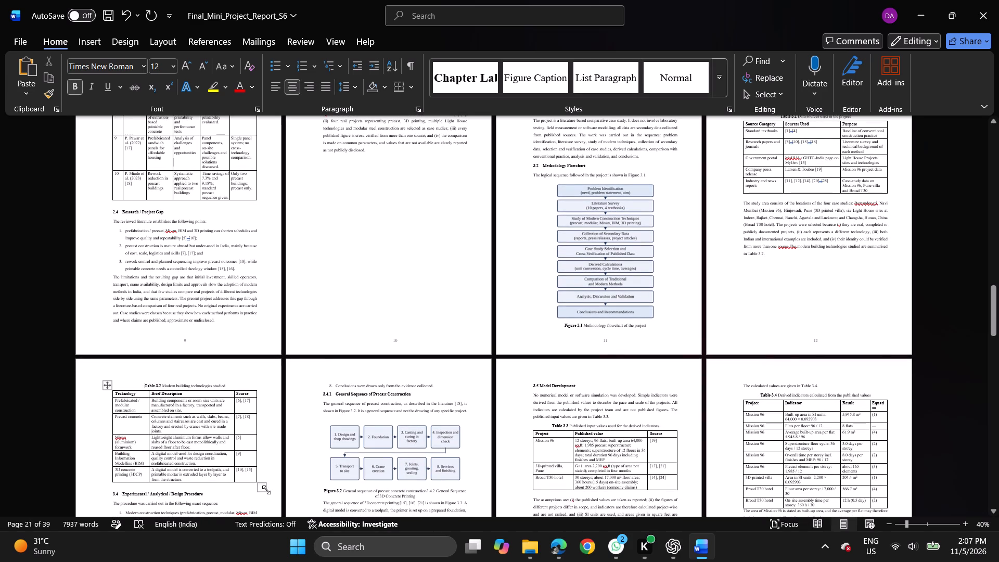
pyautogui.moveTo(259, 487); pyautogui.dragTo(261, 474)
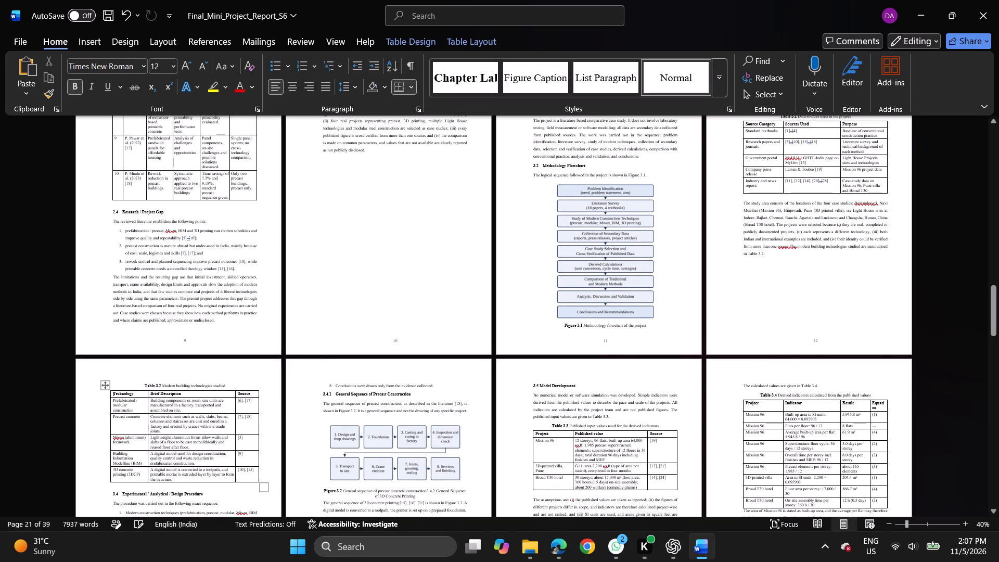
pyautogui.moveTo(261, 486); pyautogui.dragTo(252, 474)
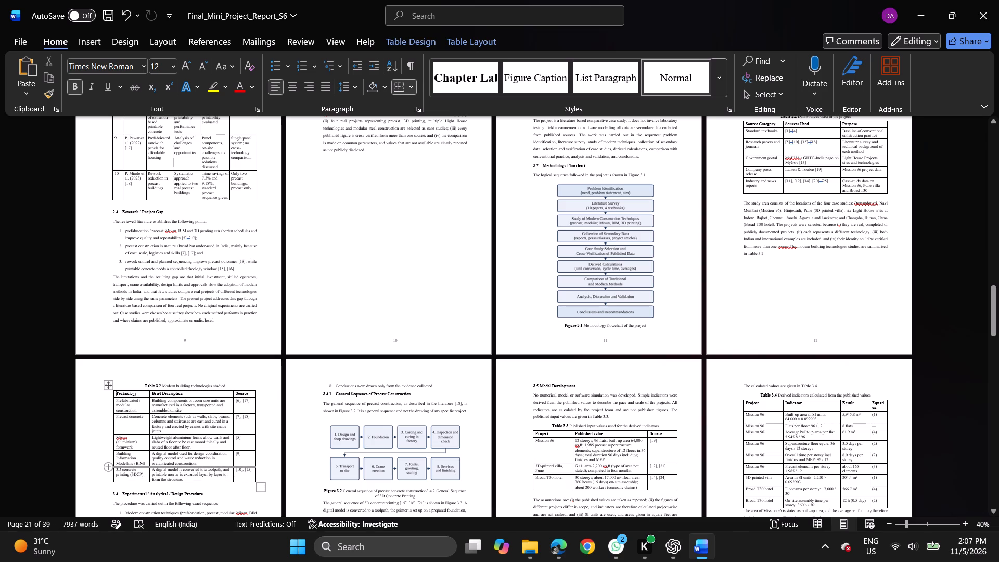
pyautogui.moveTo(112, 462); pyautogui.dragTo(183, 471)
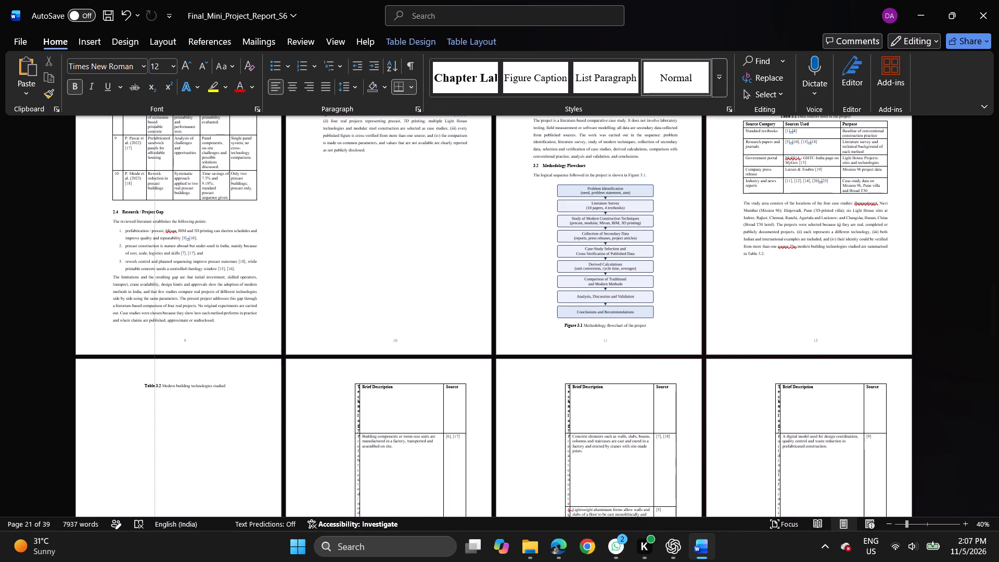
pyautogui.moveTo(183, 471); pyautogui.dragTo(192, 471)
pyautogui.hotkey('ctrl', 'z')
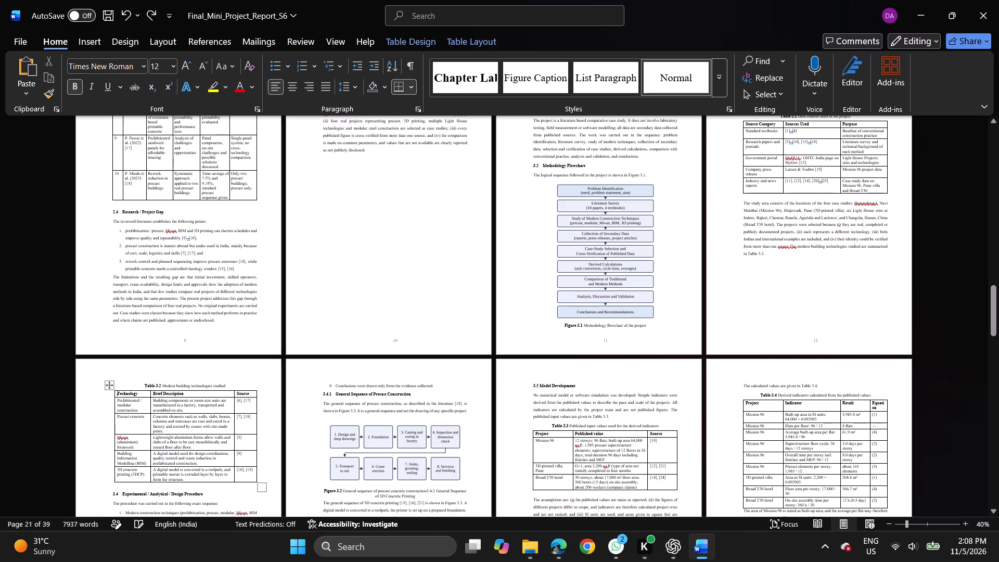
# Delete the Building Information Modelling (BIM) and 3D concrete printing rows from Table 3.2.
pyautogui.moveTo(138, 458); pyautogui.dragTo(221, 471)
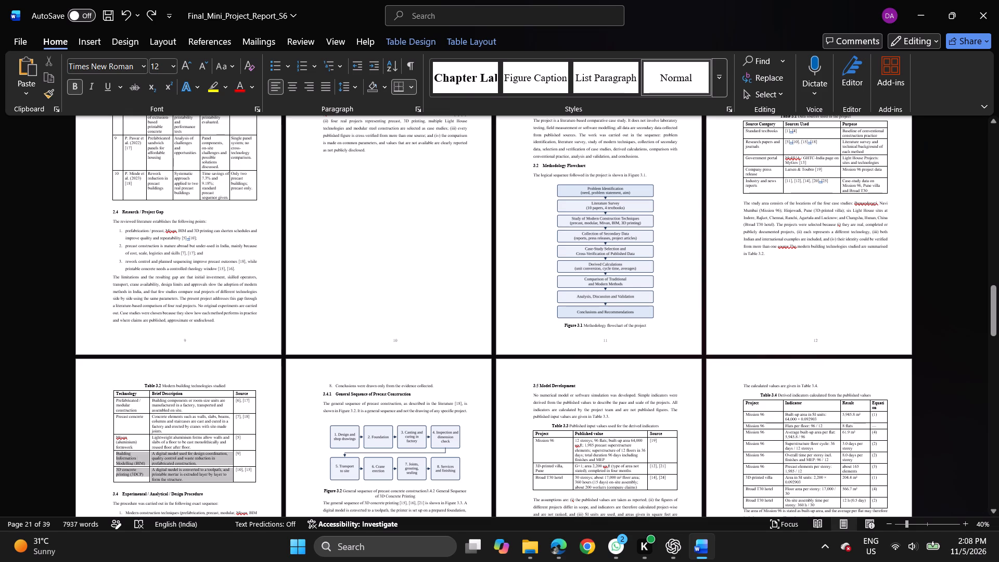
pyautogui.moveTo(221, 471); pyautogui.dragTo(236, 470)
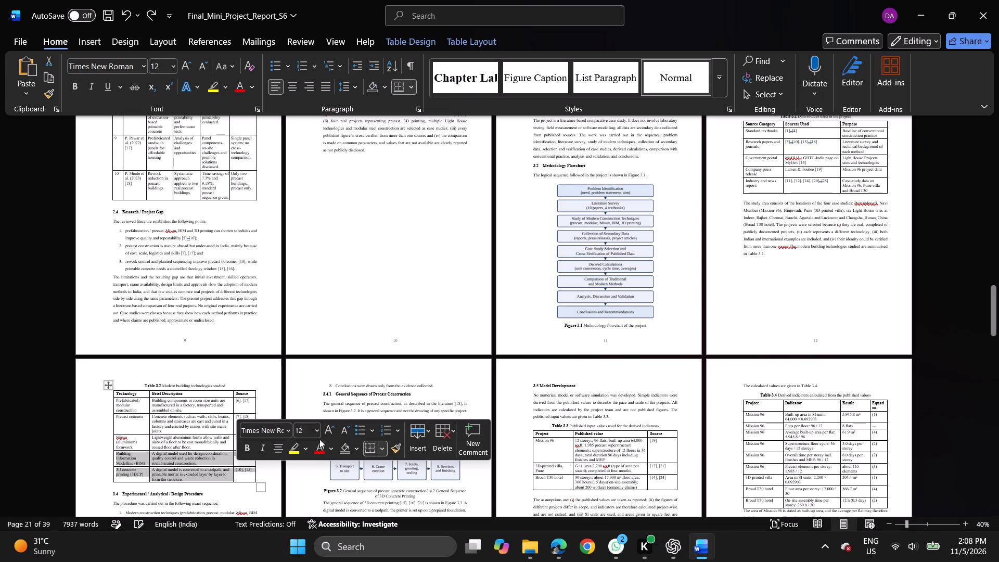
pyautogui.click(446, 435)
pyautogui.click(469, 397)
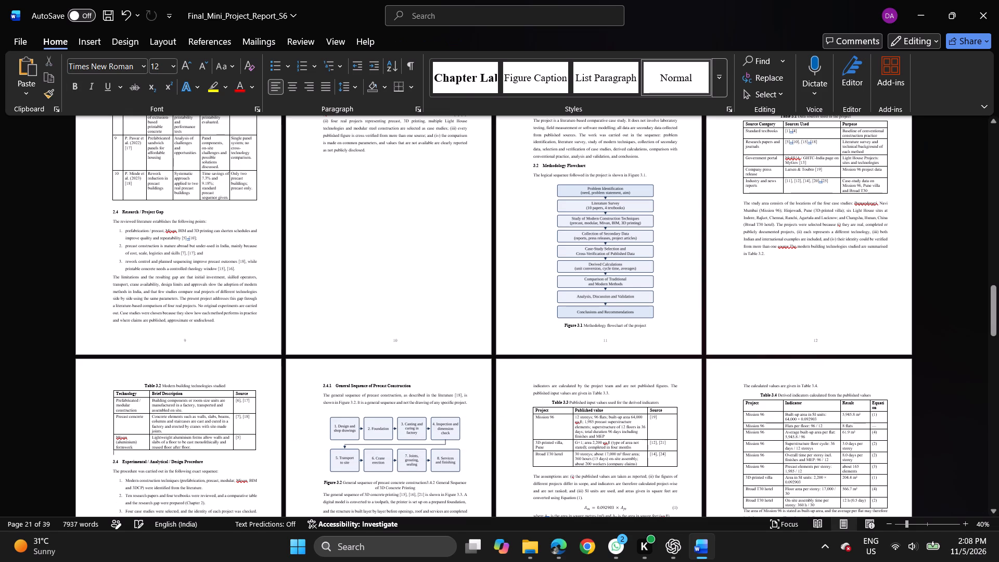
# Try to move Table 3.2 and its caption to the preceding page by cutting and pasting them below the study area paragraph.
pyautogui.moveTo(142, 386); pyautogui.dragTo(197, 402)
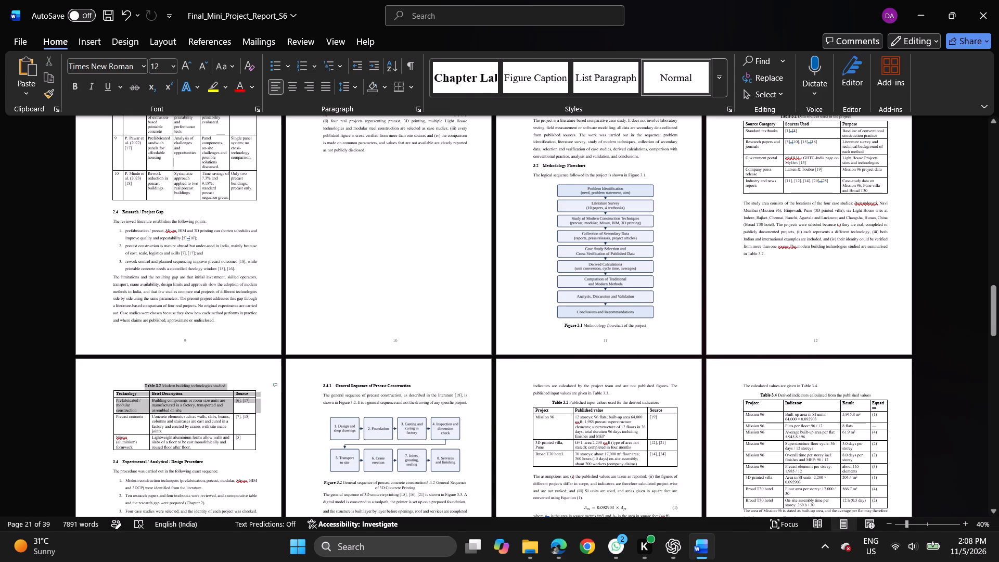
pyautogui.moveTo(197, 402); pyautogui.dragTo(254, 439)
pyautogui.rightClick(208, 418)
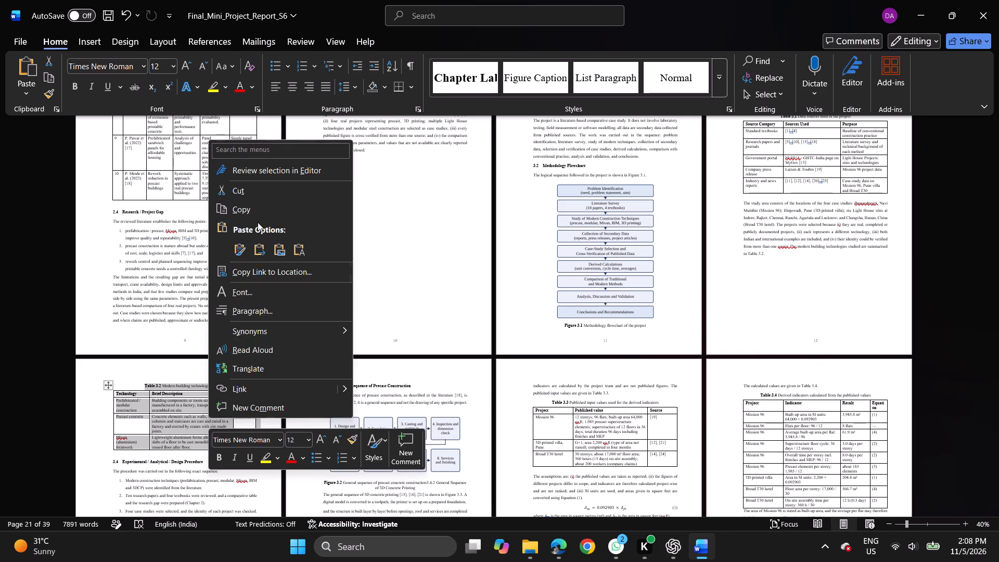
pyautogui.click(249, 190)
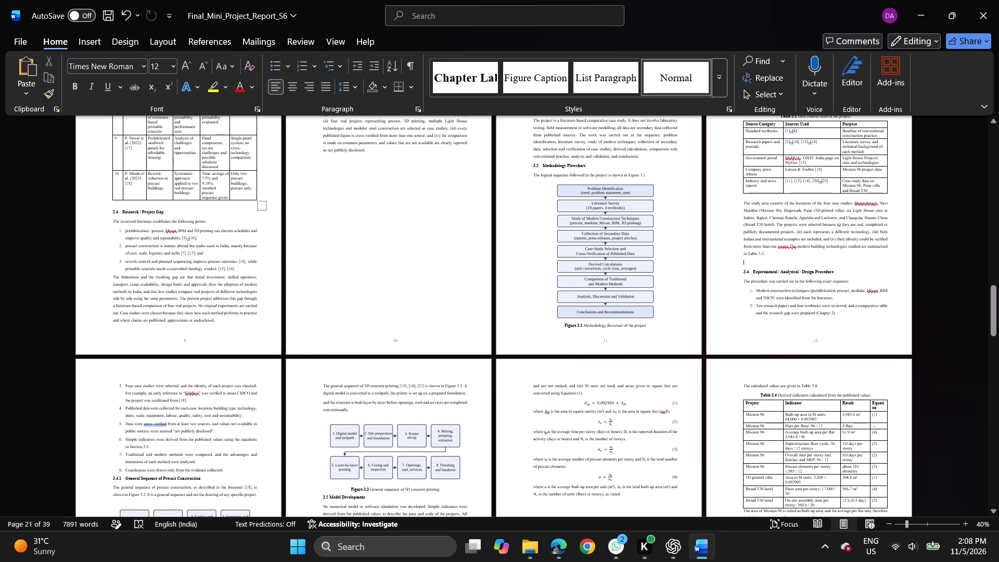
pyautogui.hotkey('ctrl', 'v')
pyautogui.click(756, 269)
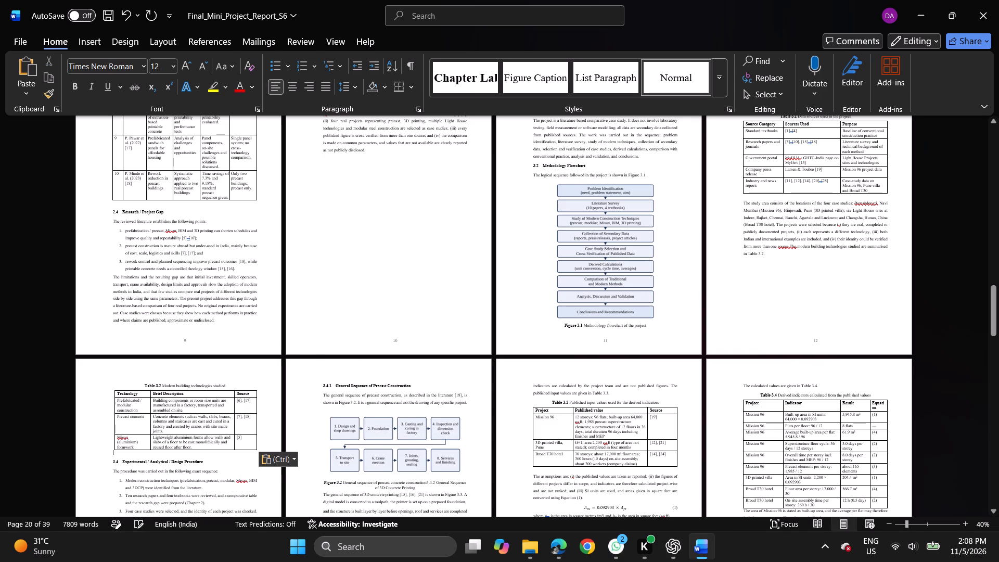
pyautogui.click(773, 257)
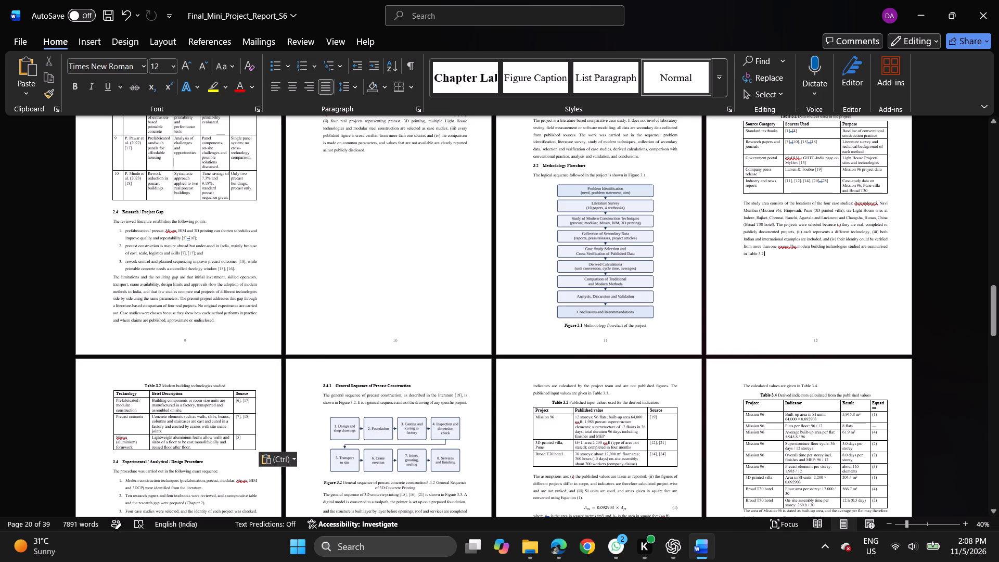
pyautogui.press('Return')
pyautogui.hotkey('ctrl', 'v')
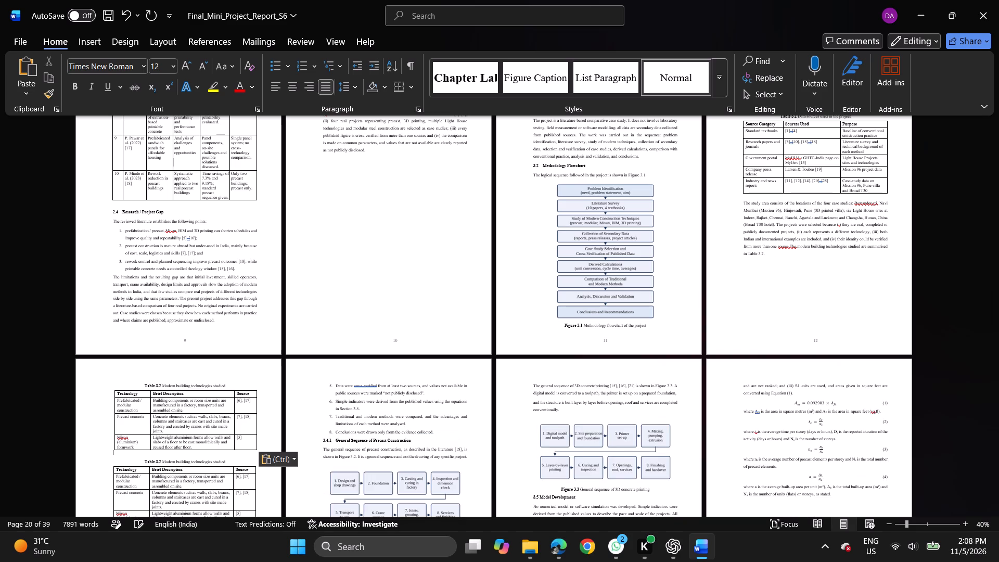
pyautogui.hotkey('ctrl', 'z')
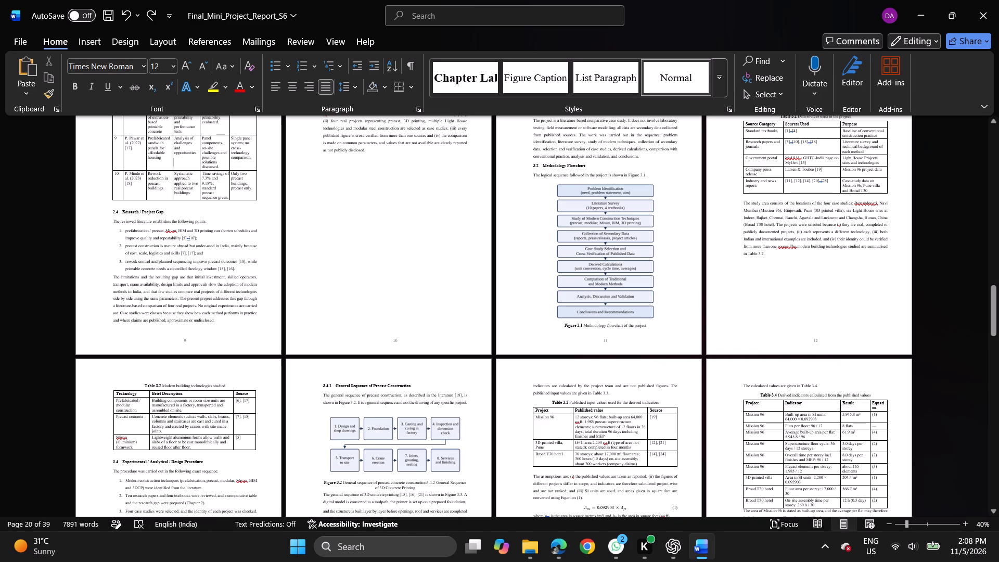
# Move the section 3.4 heading, its introductory line and the first three procedure items to the preceding page, below the study area paragraph.
pyautogui.moveTo(111, 462); pyautogui.dragTo(247, 516)
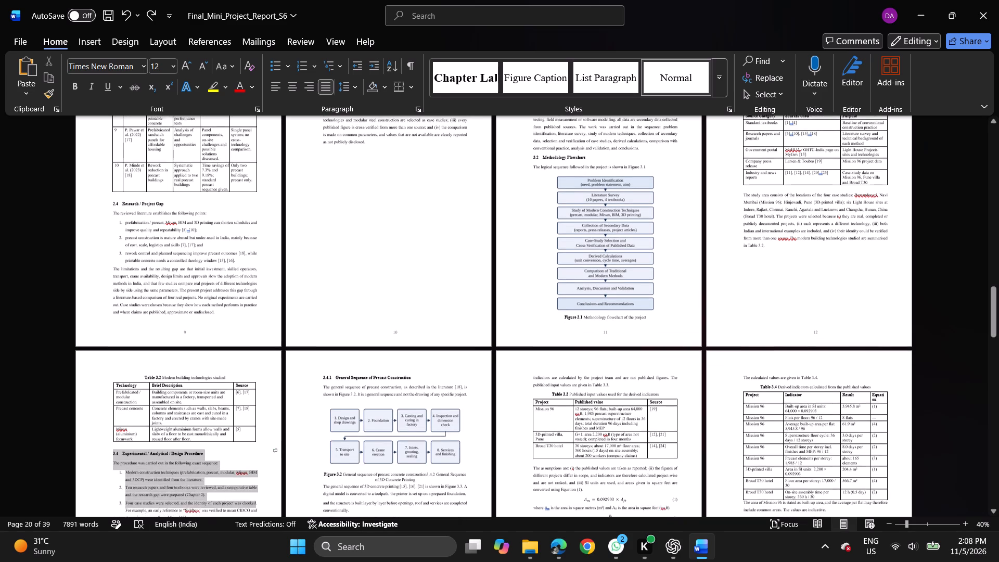
pyautogui.moveTo(247, 516); pyautogui.dragTo(259, 483)
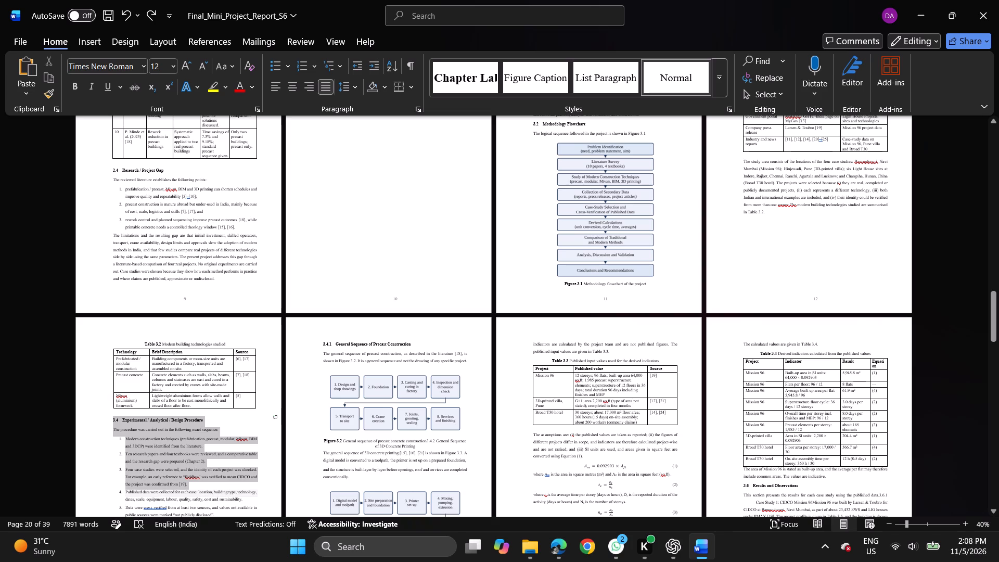
pyautogui.moveTo(259, 483); pyautogui.dragTo(263, 475)
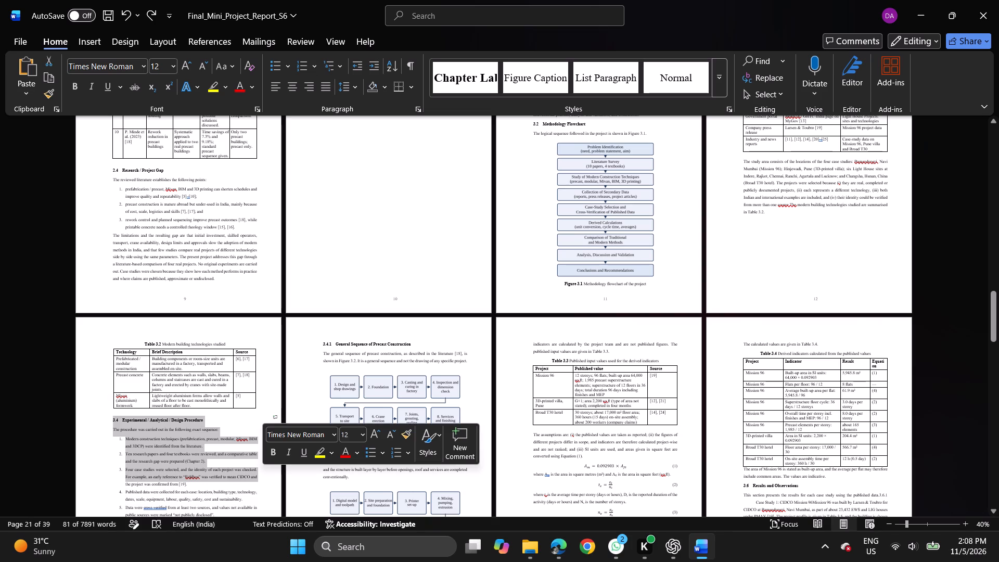
pyautogui.click(113, 417)
pyautogui.moveTo(113, 417); pyautogui.dragTo(195, 482)
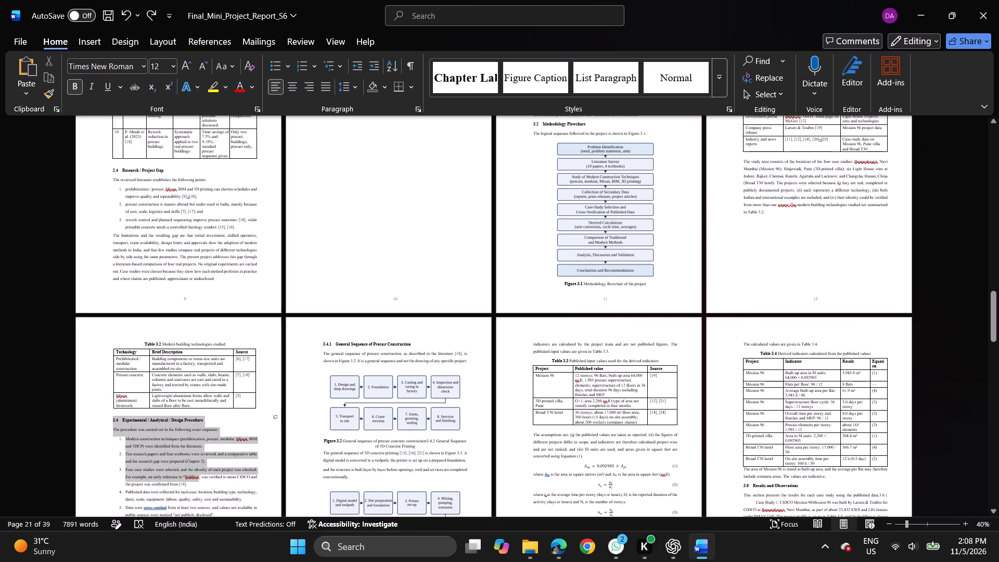
pyautogui.moveTo(195, 482); pyautogui.dragTo(195, 486)
pyautogui.rightClick(165, 458)
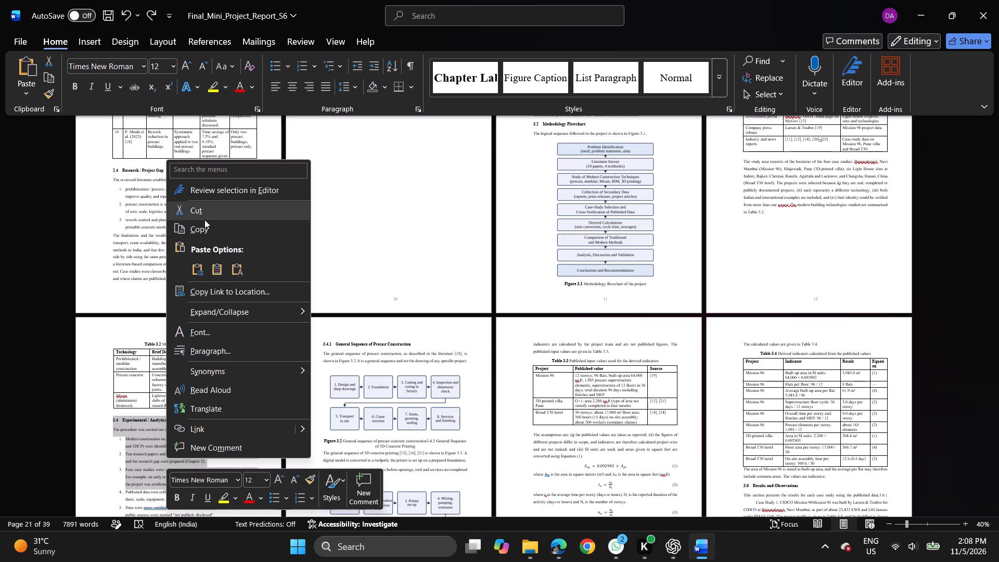
pyautogui.click(203, 219)
pyautogui.click(770, 220)
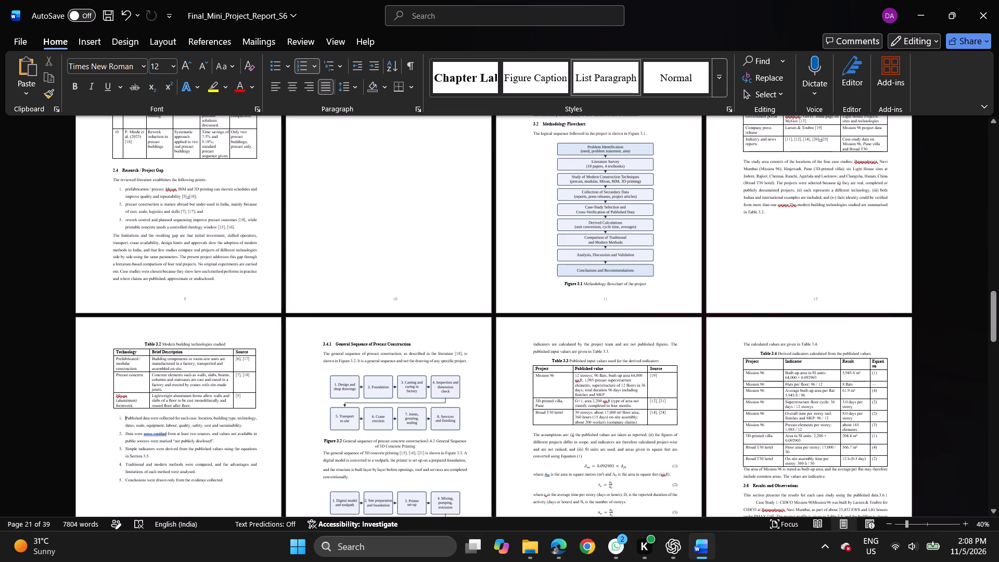
pyautogui.hotkey('ctrl', 'v')
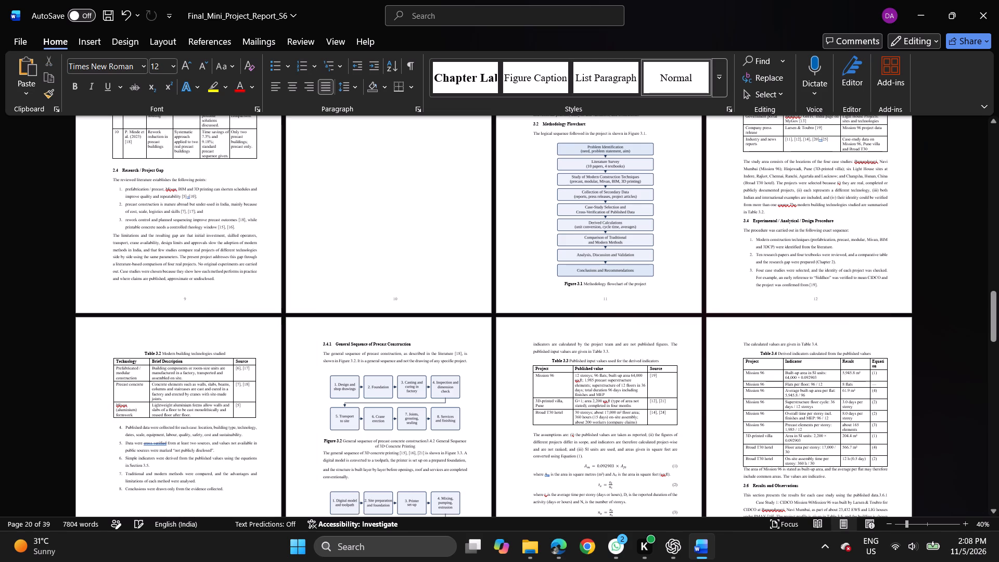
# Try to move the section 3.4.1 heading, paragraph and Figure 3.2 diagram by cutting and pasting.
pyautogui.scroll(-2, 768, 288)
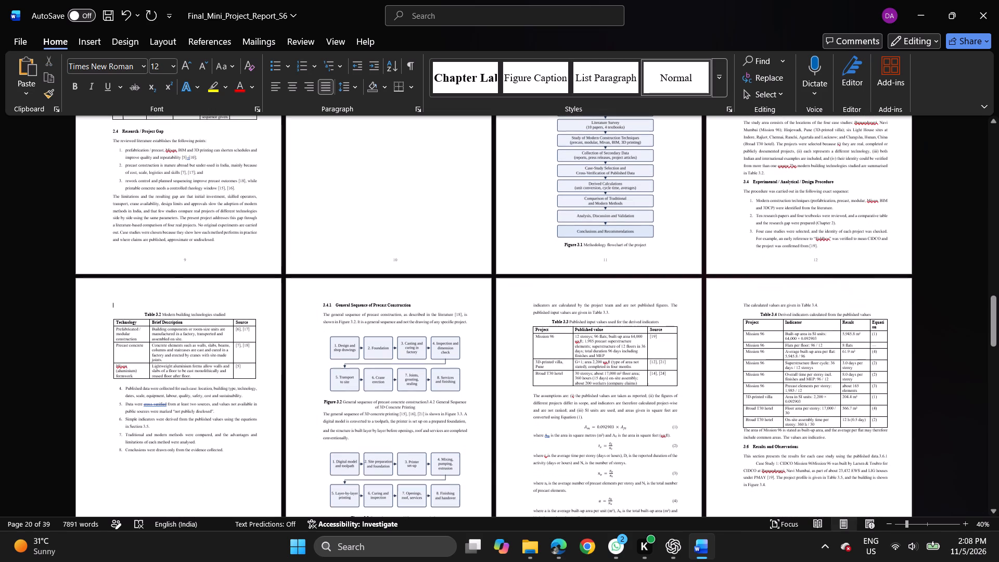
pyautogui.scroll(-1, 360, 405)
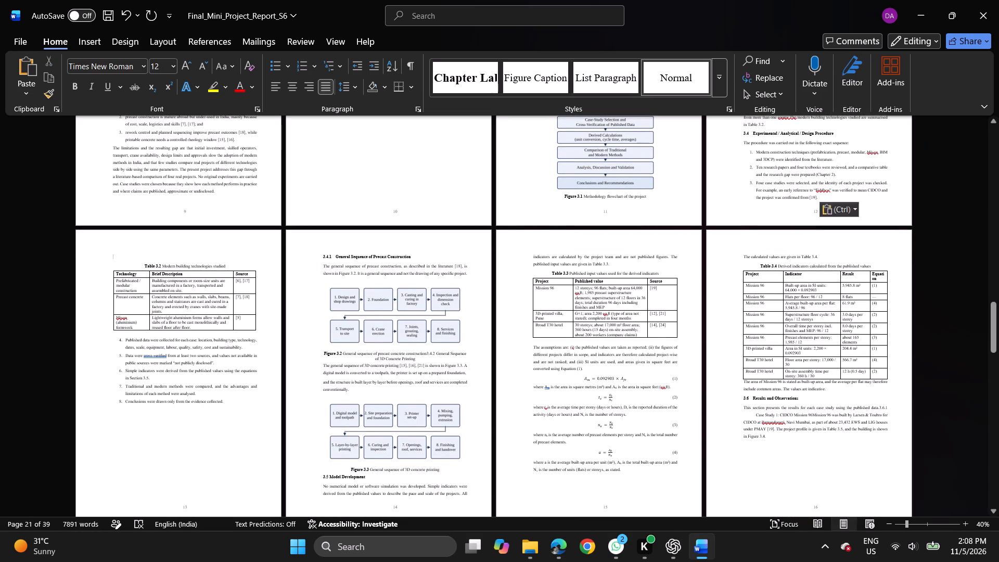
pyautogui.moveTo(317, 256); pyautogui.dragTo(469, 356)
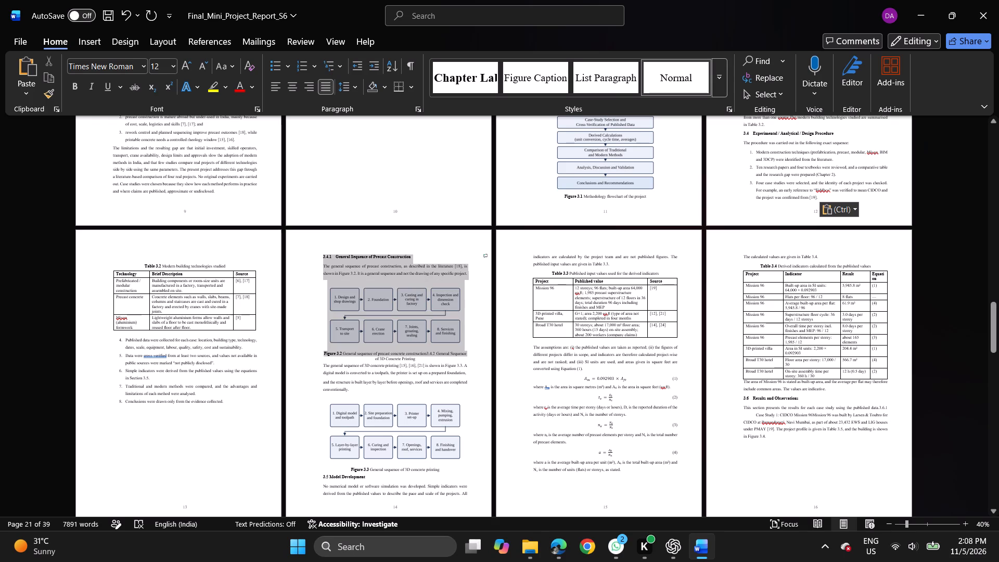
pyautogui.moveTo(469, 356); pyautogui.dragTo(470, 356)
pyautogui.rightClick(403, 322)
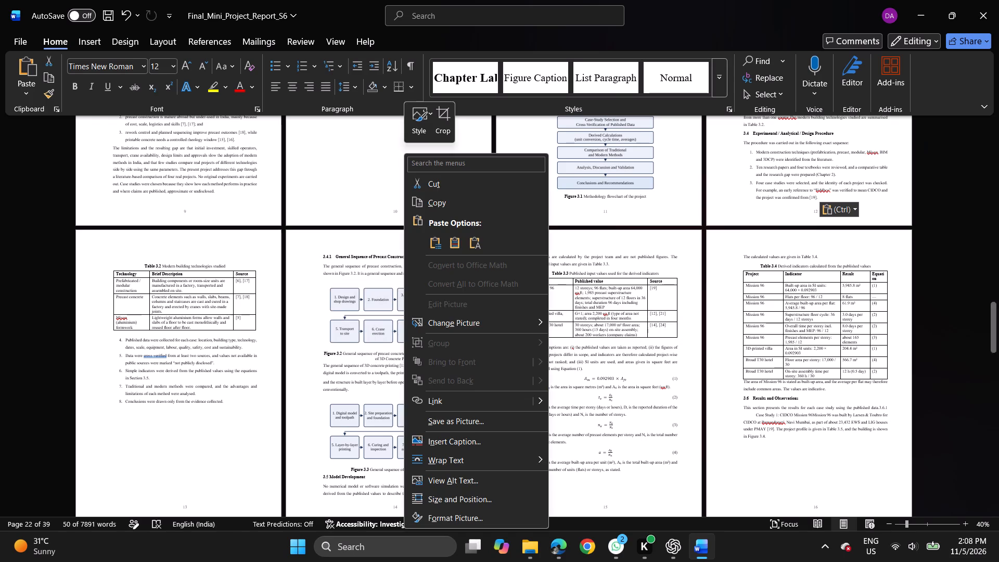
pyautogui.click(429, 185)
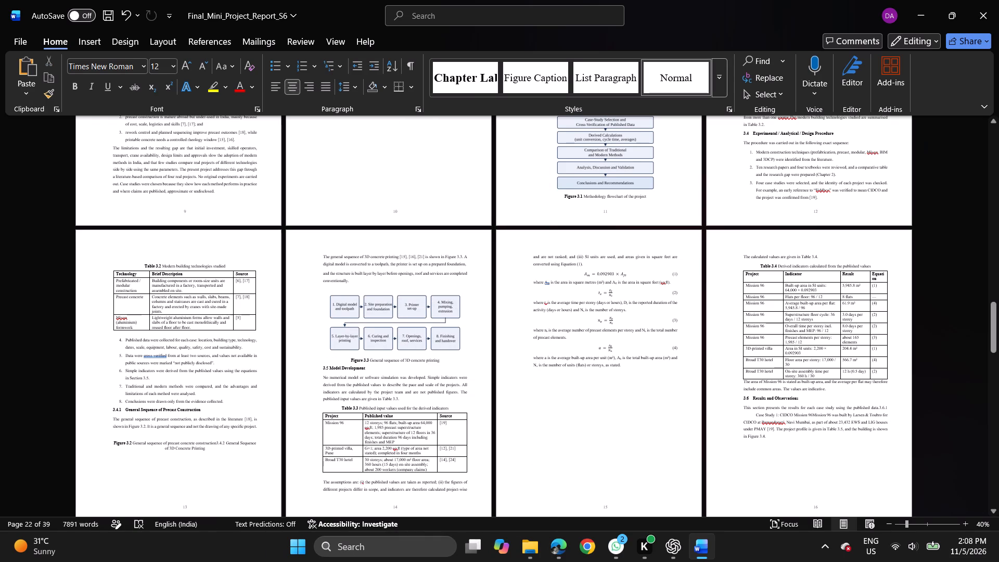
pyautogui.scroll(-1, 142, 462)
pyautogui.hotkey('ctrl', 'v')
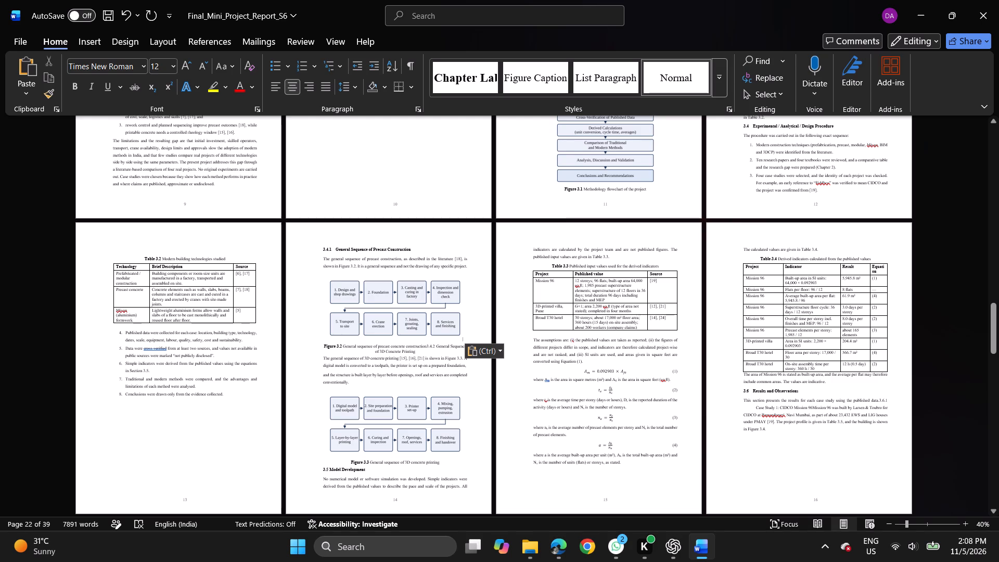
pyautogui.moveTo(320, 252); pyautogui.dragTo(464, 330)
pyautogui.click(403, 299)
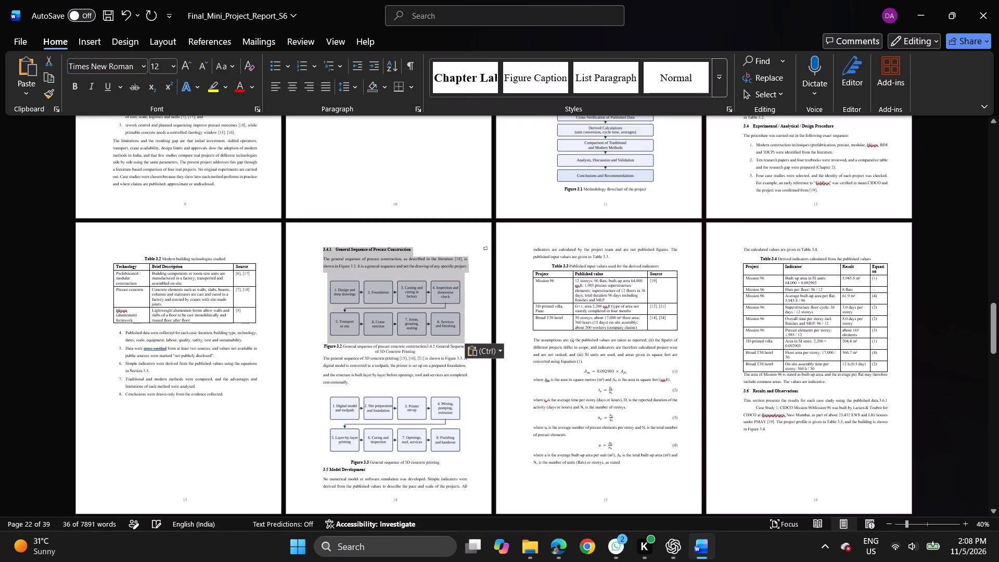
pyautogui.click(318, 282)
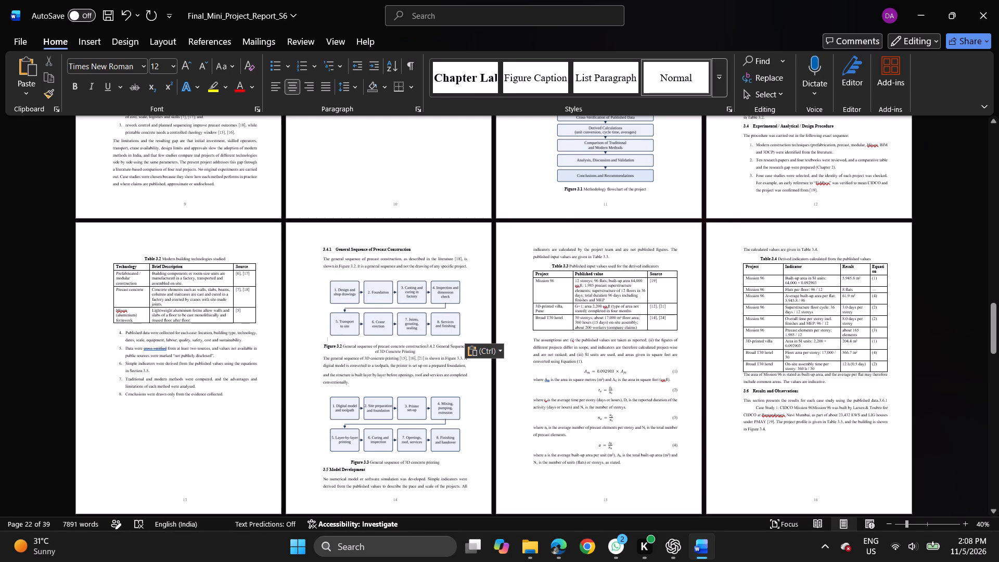
# Reduce the height of the Figure 3.2 precast construction diagram slightly.
pyautogui.click(393, 302)
pyautogui.moveTo(394, 300); pyautogui.dragTo(394, 291)
pyautogui.click(395, 273)
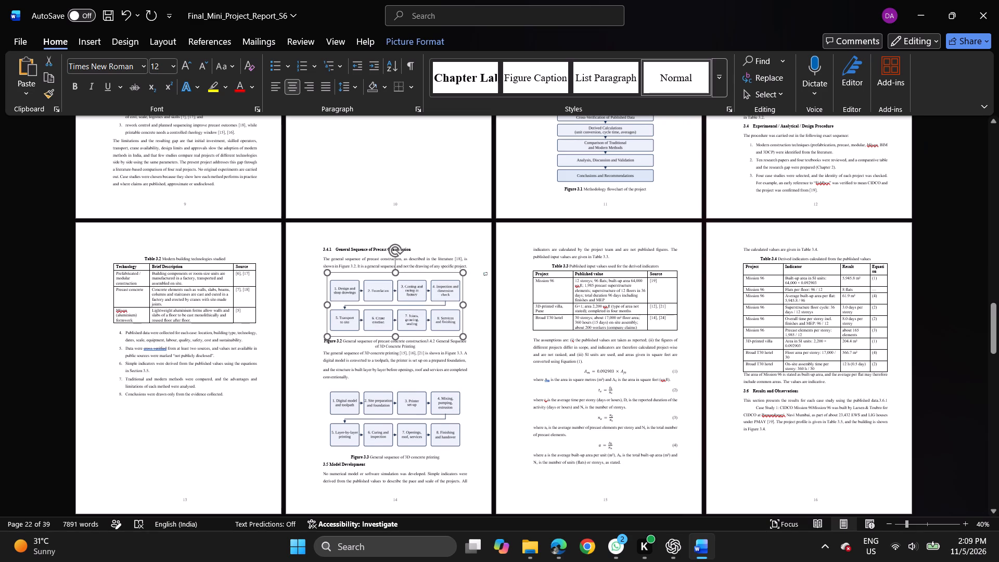
pyautogui.click(375, 361)
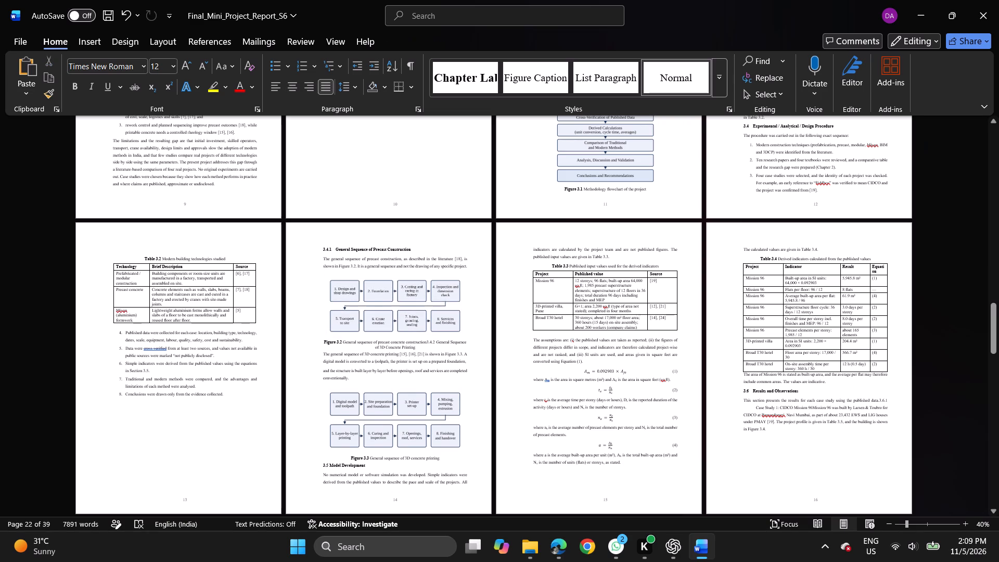
# Pull the 3.4.1 General Sequence of Precast Construction heading up to the preceding page as an unnumbered line below procedure item 8.
pyautogui.click(321, 250)
pyautogui.press('BackSpace')
pyautogui.press('BackSpace')
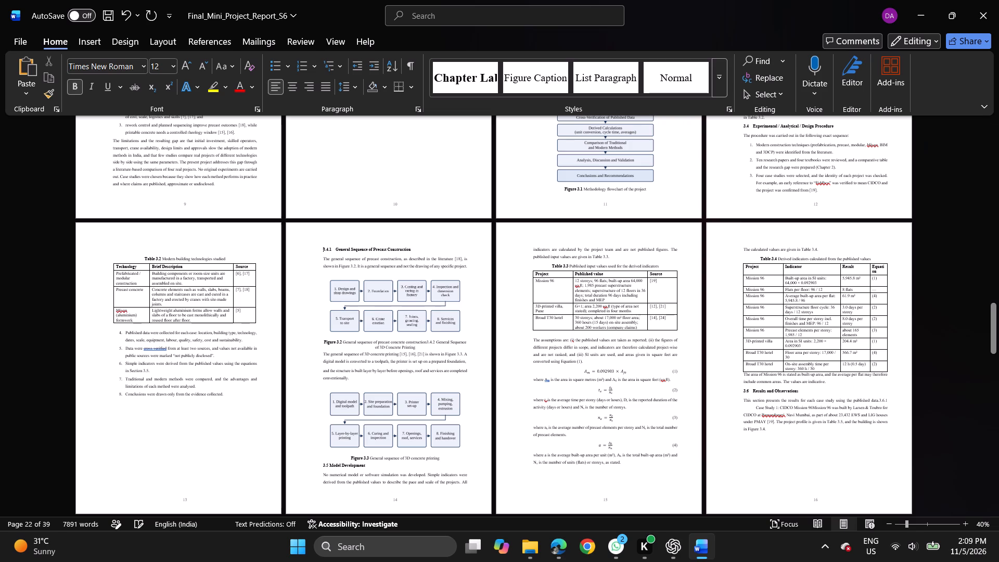
pyautogui.press('Return')
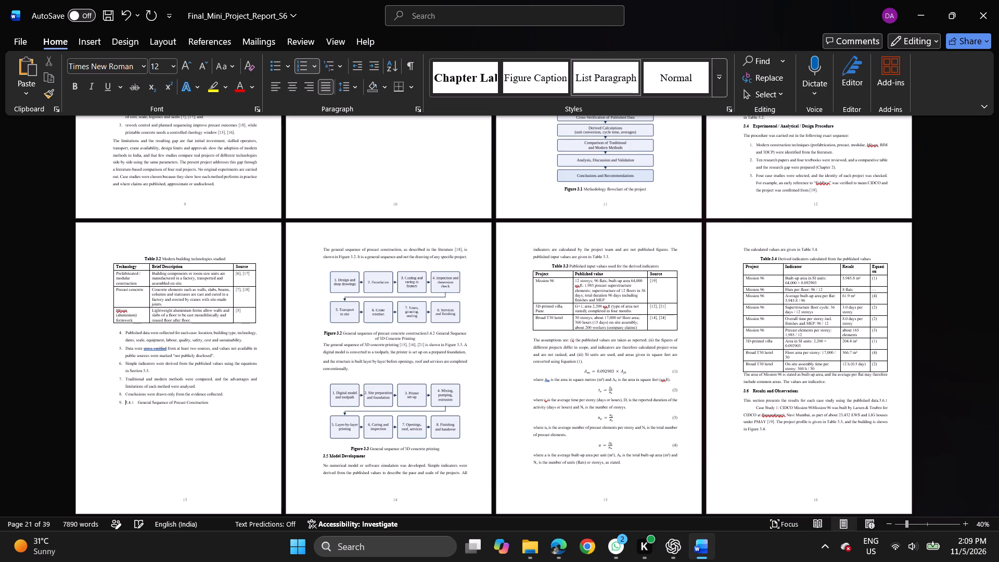
pyautogui.press('BackSpace')
pyautogui.press('BackSpace')
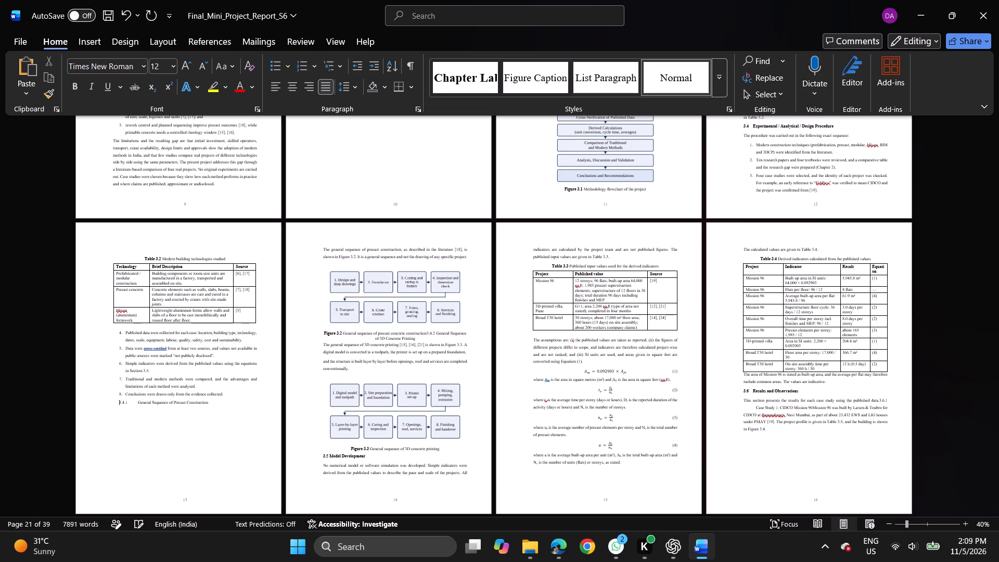
pyautogui.press('BackSpace')
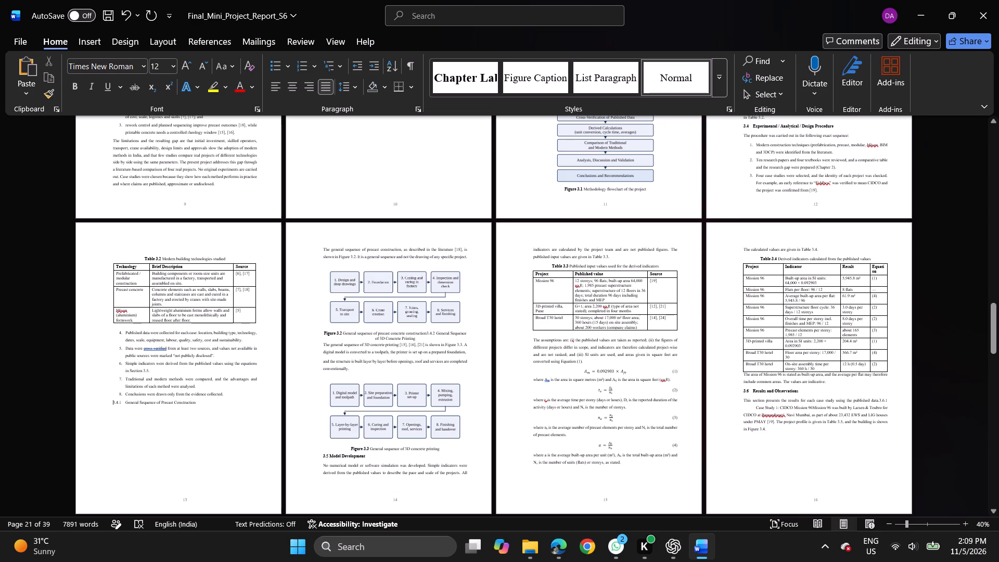
# Make the 3.4.1 General Sequence of Precast Construction heading bold.
pyautogui.scroll(6, 257, 344)
pyautogui.hscroll(1, 214, 367)
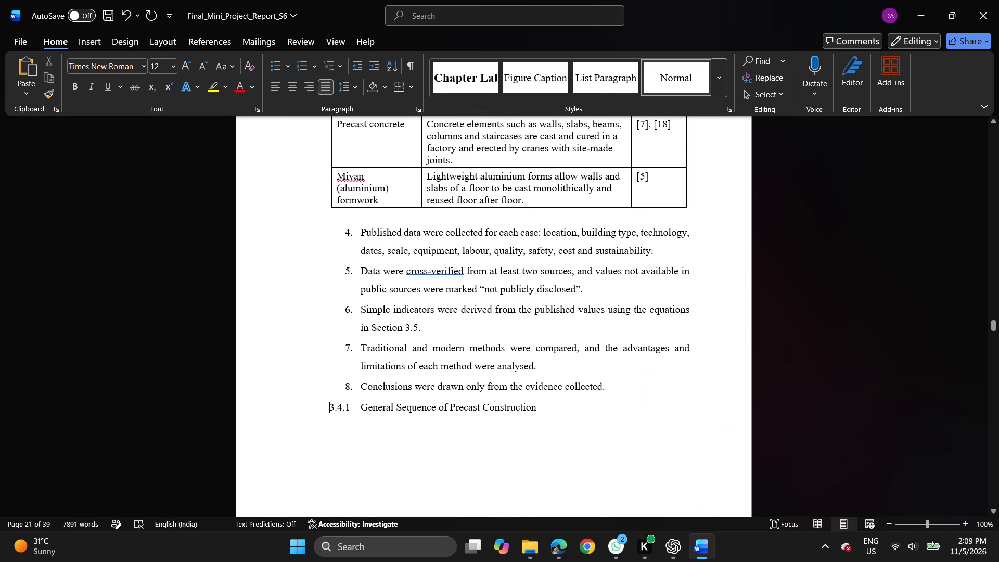
pyautogui.moveTo(345, 407); pyautogui.dragTo(553, 407)
pyautogui.click(514, 408)
pyautogui.moveTo(544, 408); pyautogui.dragTo(284, 420)
pyautogui.moveTo(296, 395); pyautogui.dragTo(328, 443)
pyautogui.scroll(-2, 328, 443)
pyautogui.keyDown('ctrl'); pyautogui.scroll(-3, 328, 443); pyautogui.keyUp('ctrl')
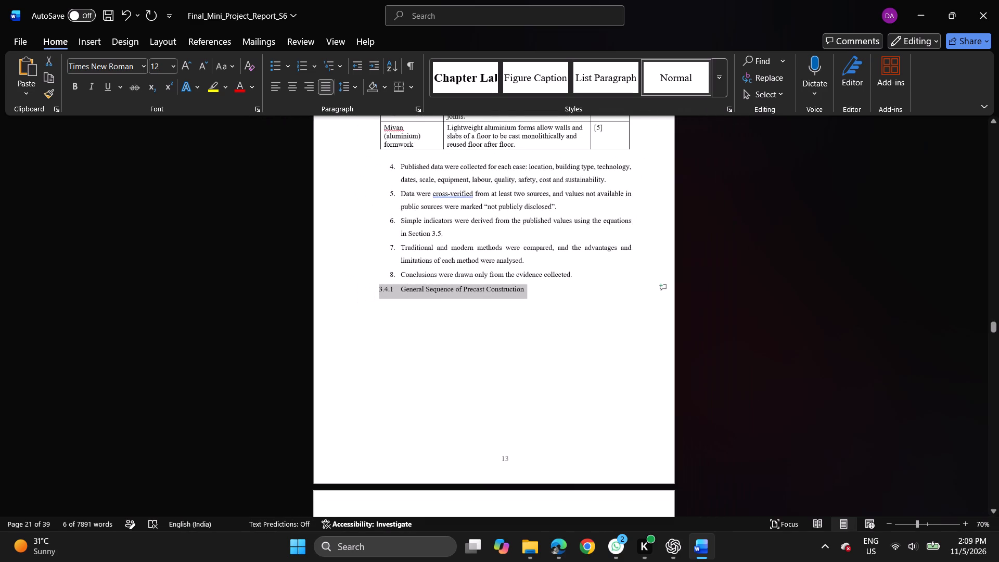
pyautogui.click(290, 288)
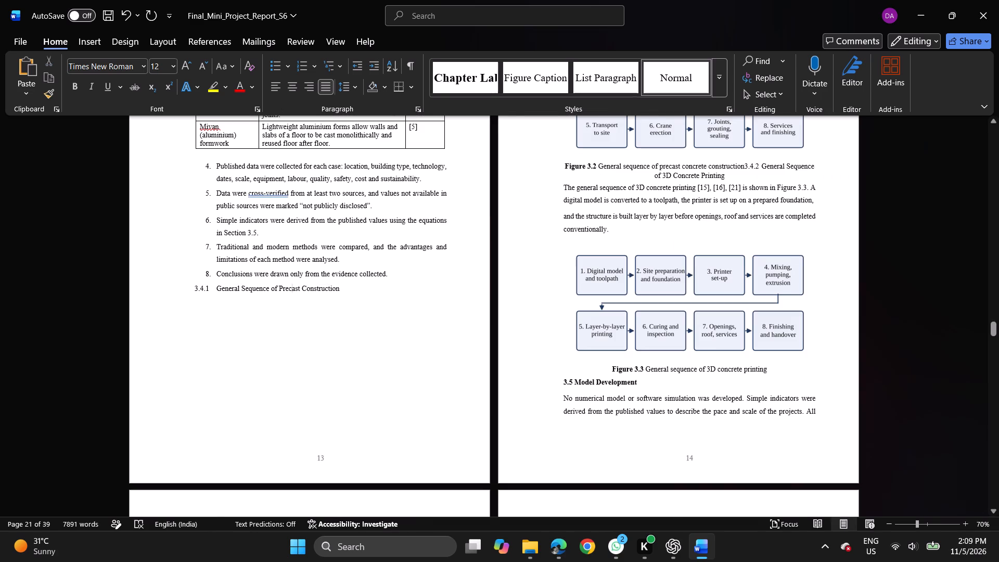
pyautogui.moveTo(341, 287); pyautogui.dragTo(177, 297)
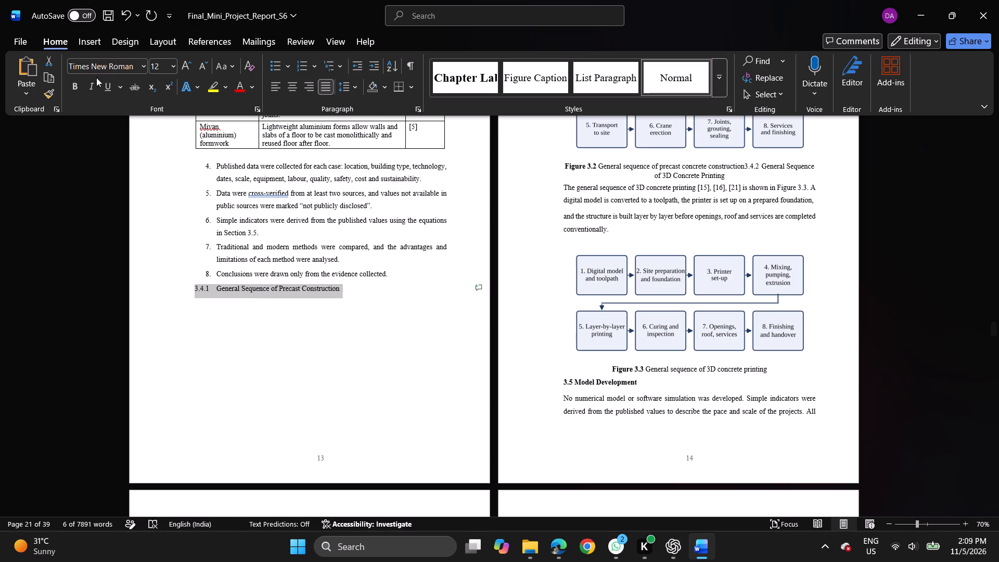
pyautogui.click(75, 83)
pyautogui.click(537, 245)
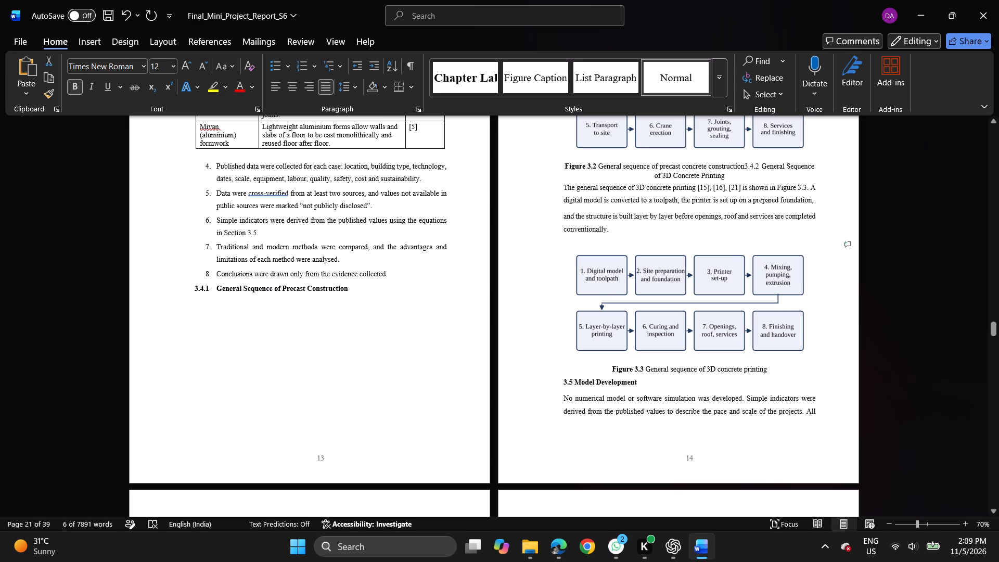
# Pull the paragraph introducing Figure 3.2 up to the preceding page, joining it to the end of the 3.4.1 heading.
pyautogui.scroll(3, 537, 245)
pyautogui.click(559, 196)
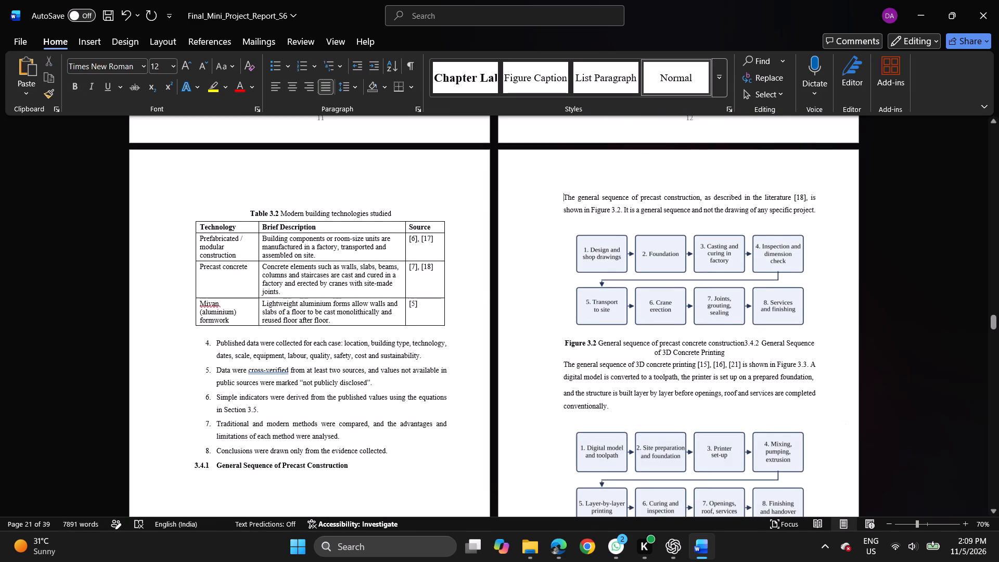
pyautogui.press('BackSpace')
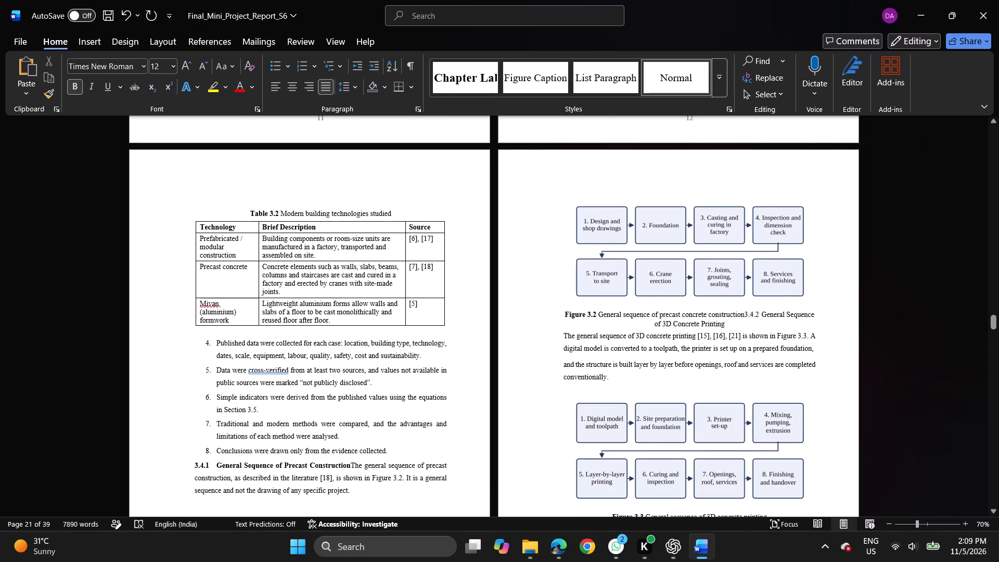
# Pull the Figure 3.2 diagram up to the preceding page, directly after the section 3.4.1 paragraph.
pyautogui.click(566, 232)
pyautogui.click(564, 202)
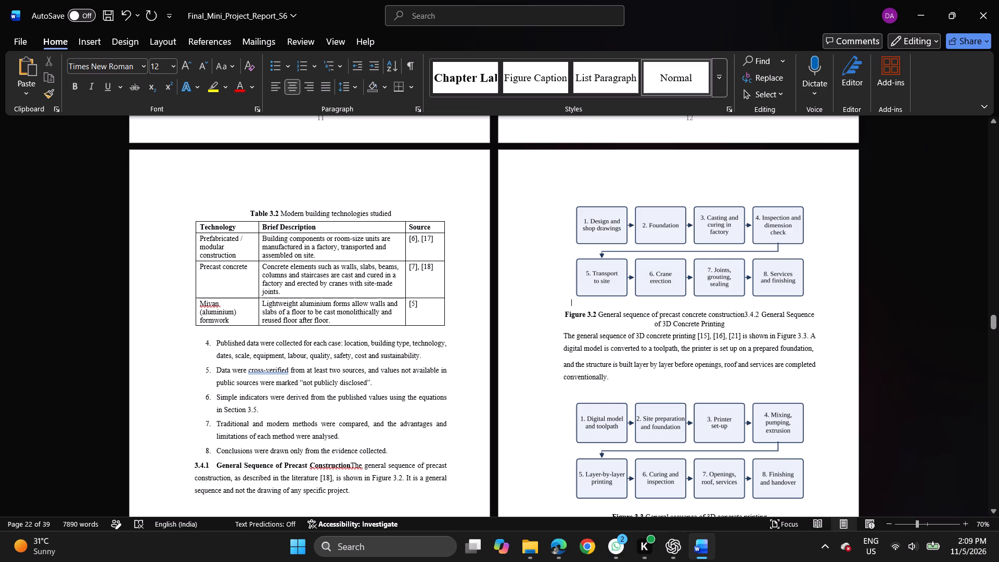
pyautogui.press('BackSpace')
pyautogui.press('BackSpace')
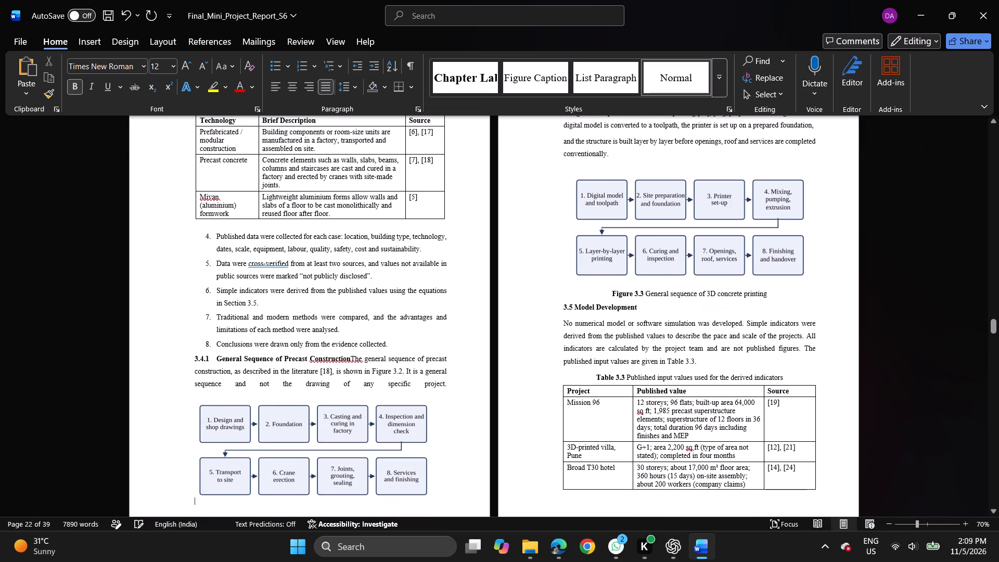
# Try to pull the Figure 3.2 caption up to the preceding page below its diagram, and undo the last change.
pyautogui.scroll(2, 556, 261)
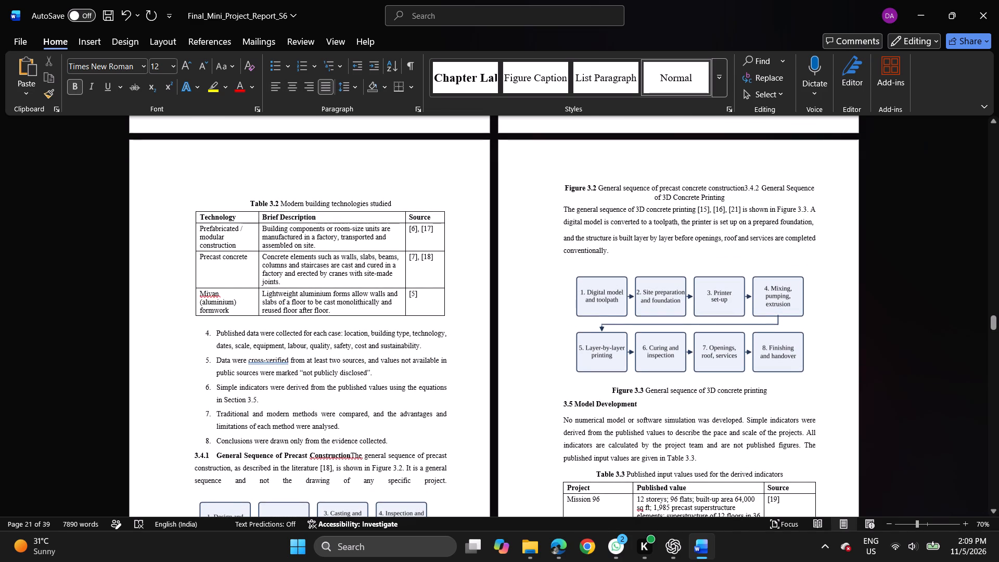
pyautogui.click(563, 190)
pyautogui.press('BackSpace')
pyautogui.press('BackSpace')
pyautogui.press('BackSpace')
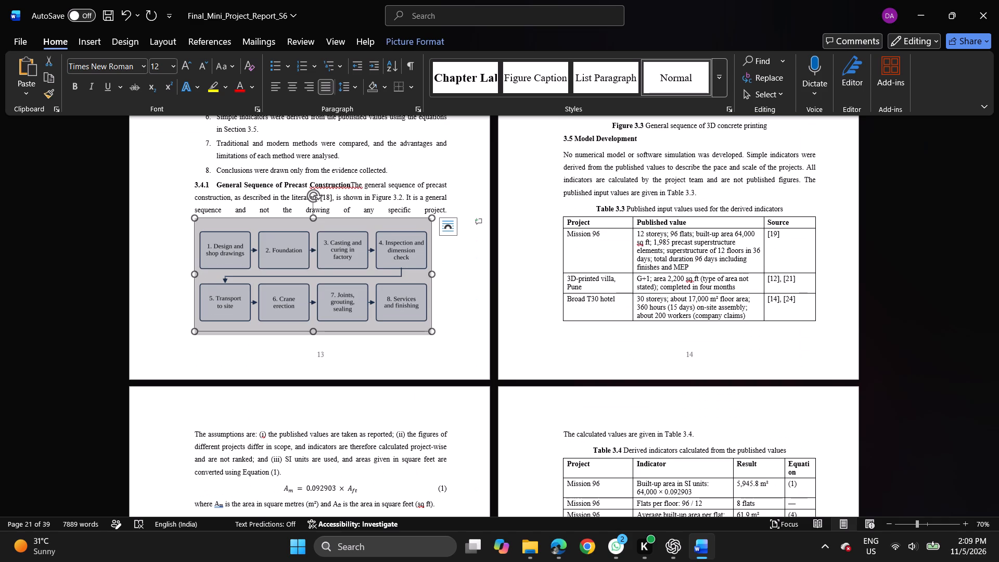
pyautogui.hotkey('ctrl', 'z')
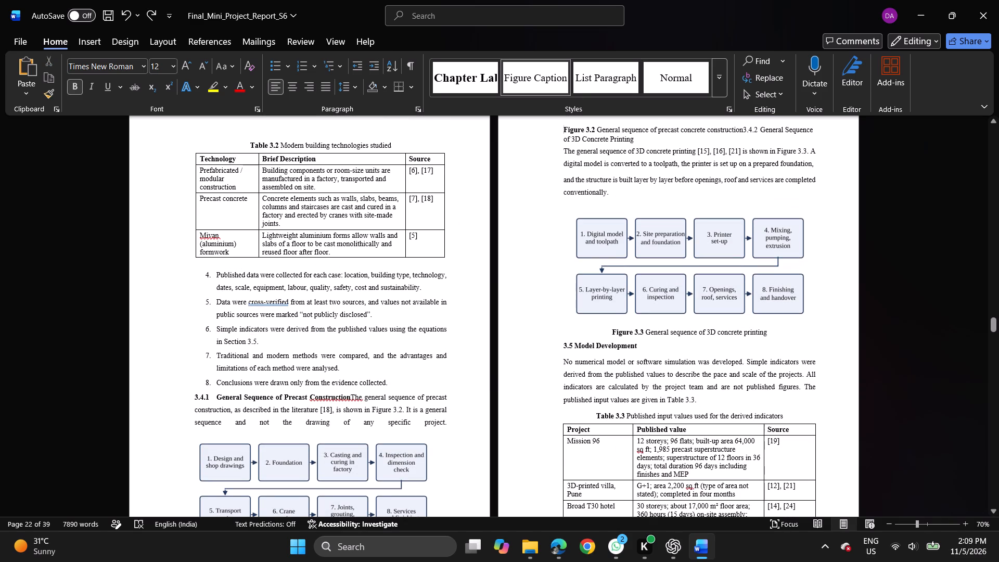
# Center the Figure 3.2 caption together with the 3.4.2 heading text joined to it.
pyautogui.moveTo(560, 127); pyautogui.dragTo(630, 144)
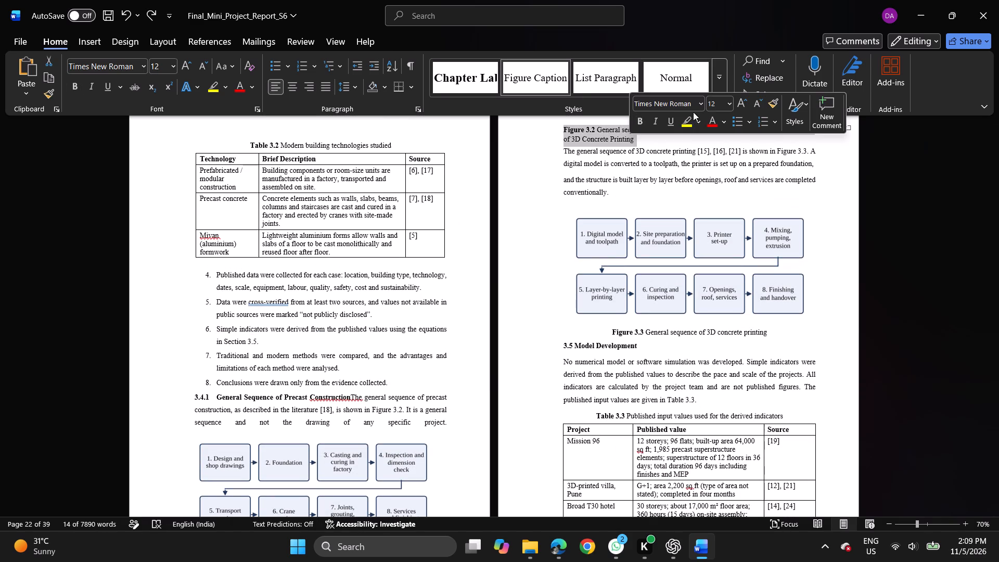
pyautogui.click(293, 80)
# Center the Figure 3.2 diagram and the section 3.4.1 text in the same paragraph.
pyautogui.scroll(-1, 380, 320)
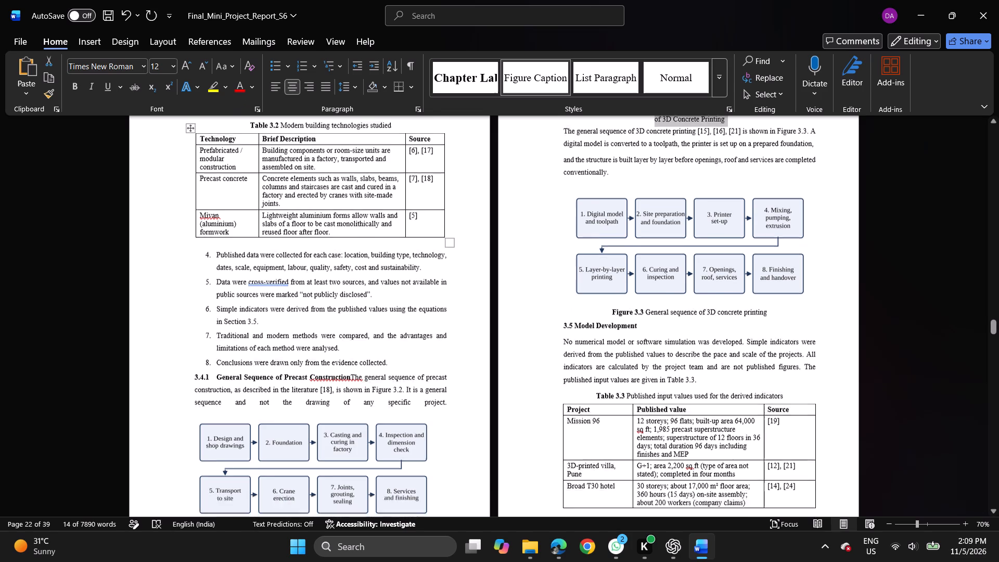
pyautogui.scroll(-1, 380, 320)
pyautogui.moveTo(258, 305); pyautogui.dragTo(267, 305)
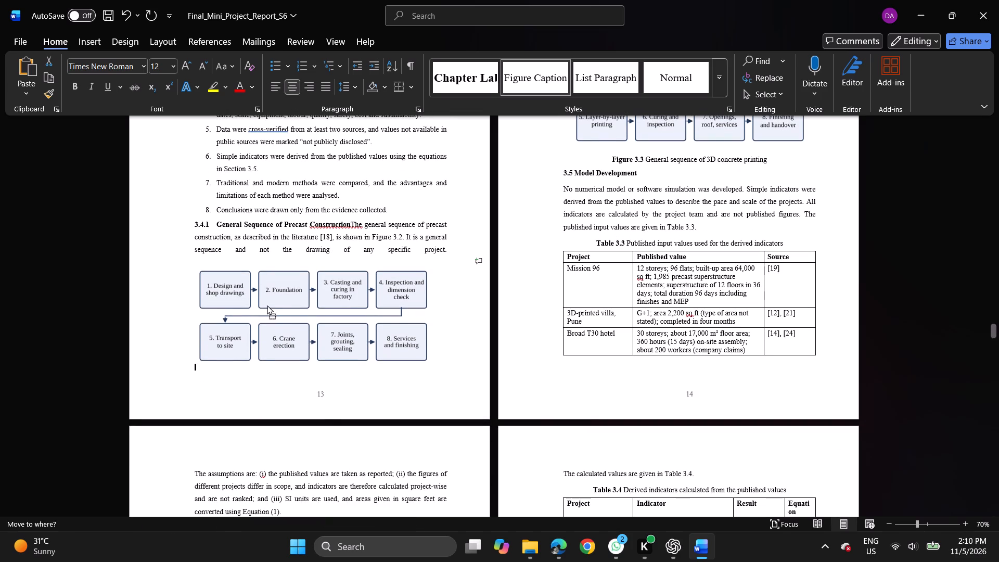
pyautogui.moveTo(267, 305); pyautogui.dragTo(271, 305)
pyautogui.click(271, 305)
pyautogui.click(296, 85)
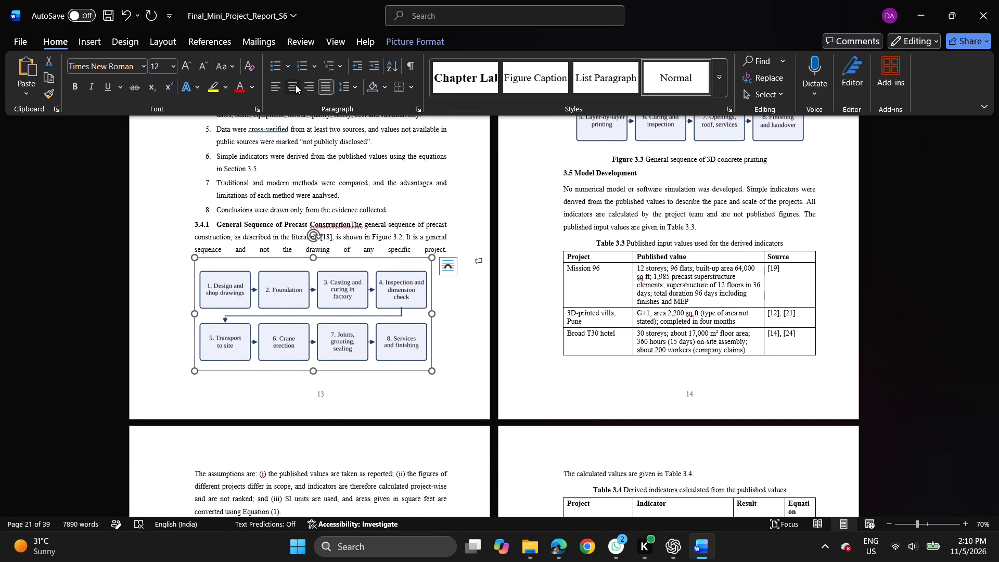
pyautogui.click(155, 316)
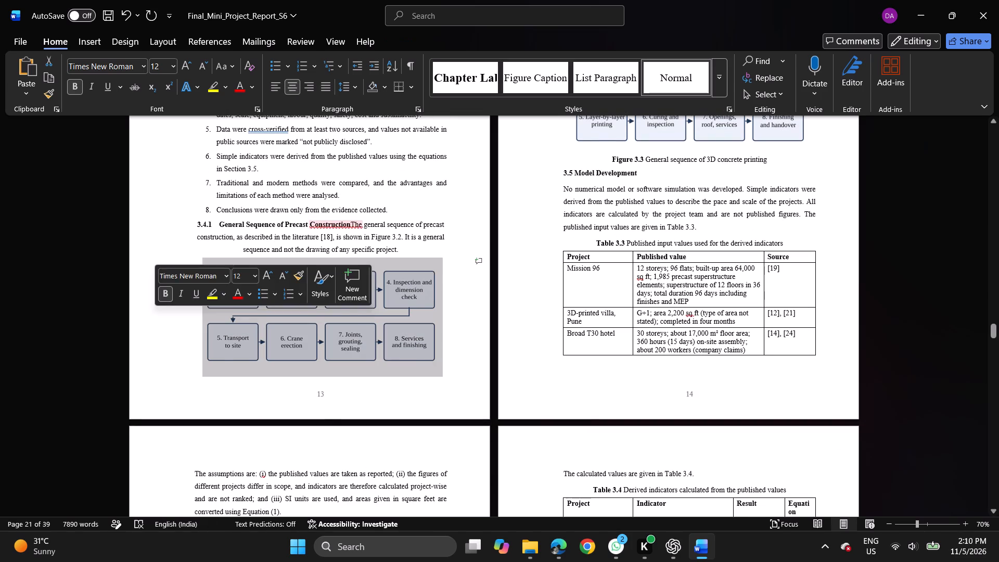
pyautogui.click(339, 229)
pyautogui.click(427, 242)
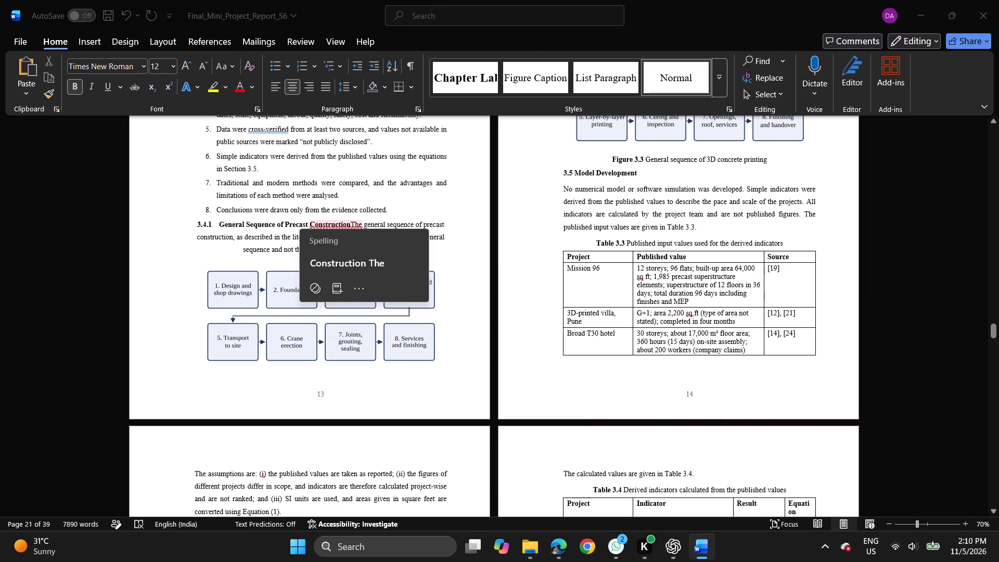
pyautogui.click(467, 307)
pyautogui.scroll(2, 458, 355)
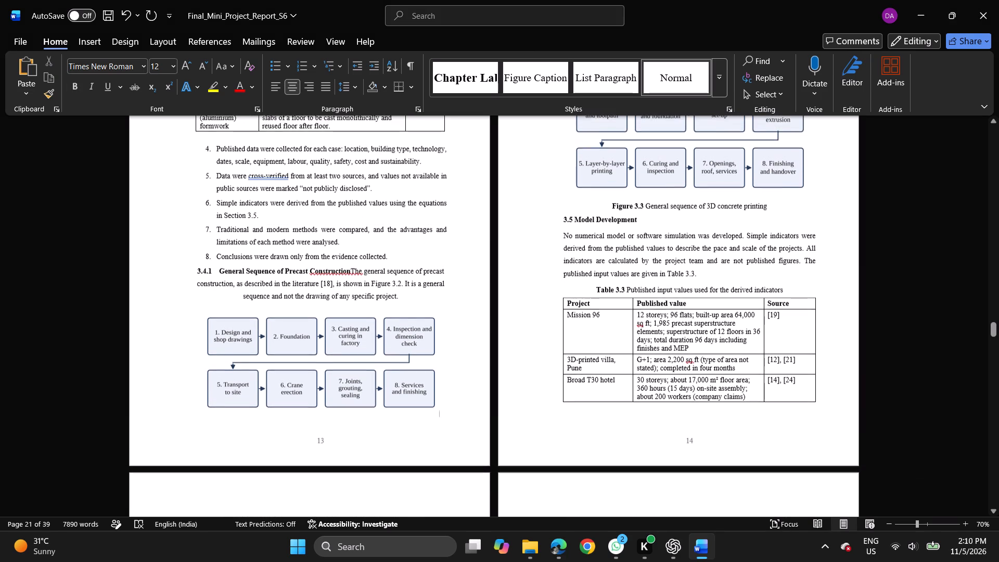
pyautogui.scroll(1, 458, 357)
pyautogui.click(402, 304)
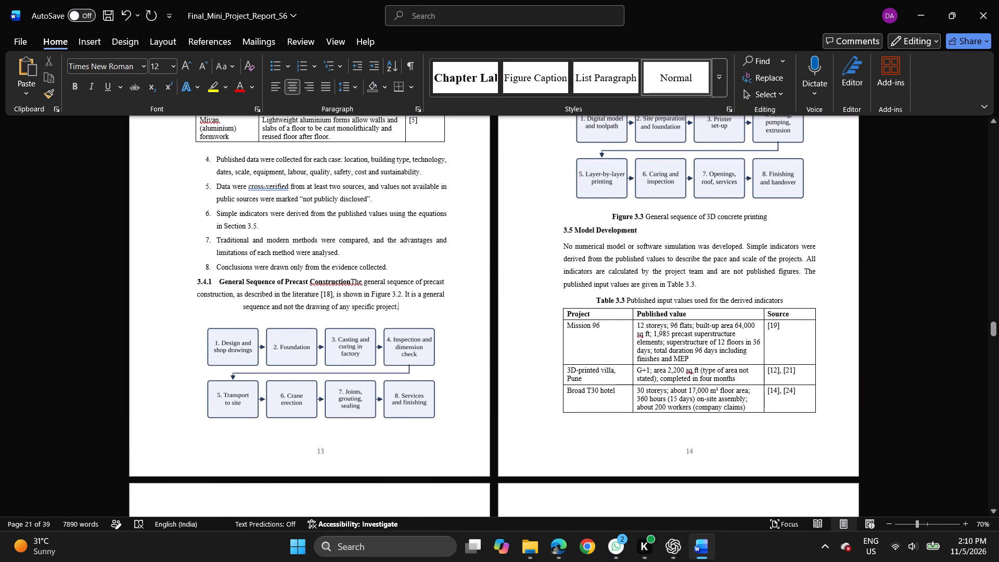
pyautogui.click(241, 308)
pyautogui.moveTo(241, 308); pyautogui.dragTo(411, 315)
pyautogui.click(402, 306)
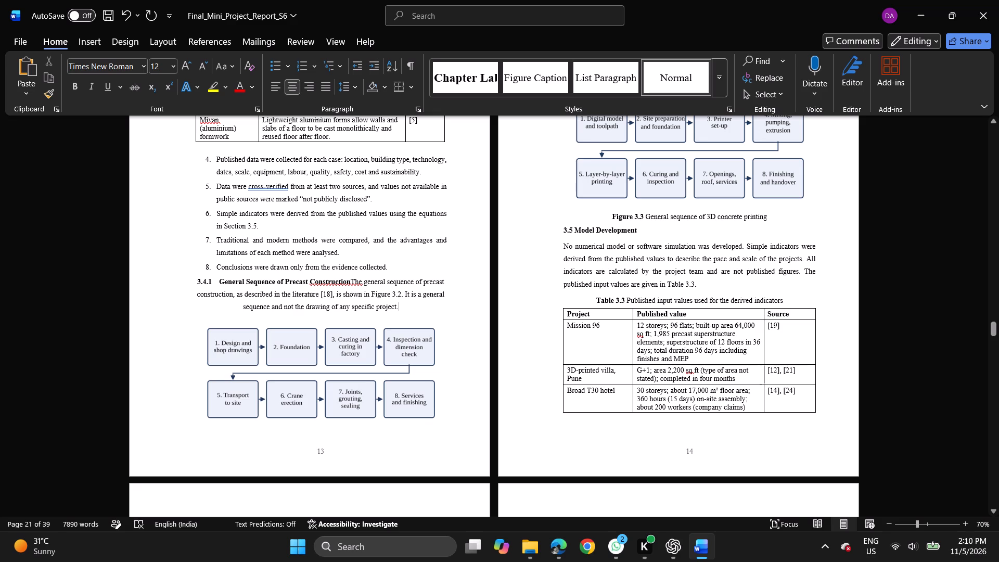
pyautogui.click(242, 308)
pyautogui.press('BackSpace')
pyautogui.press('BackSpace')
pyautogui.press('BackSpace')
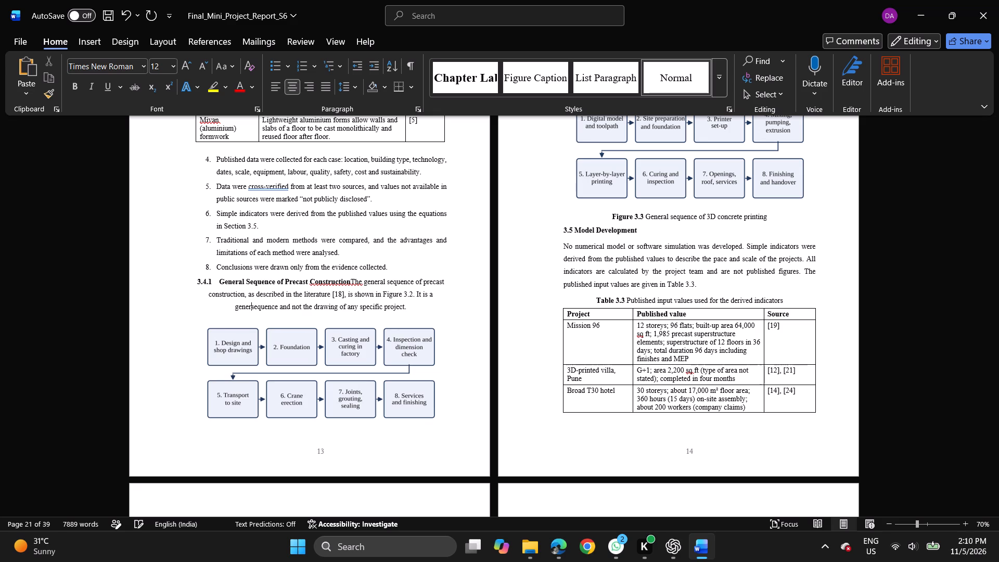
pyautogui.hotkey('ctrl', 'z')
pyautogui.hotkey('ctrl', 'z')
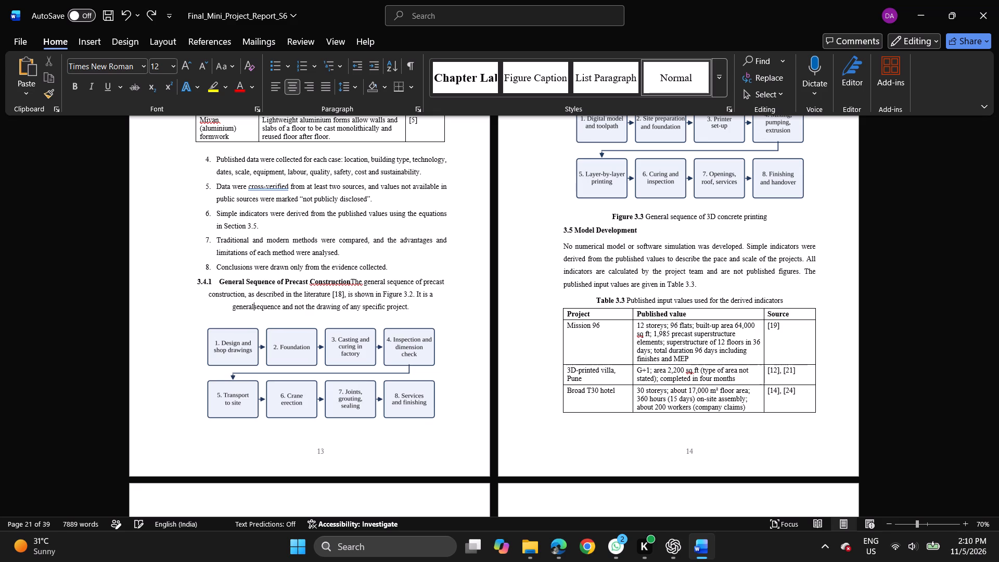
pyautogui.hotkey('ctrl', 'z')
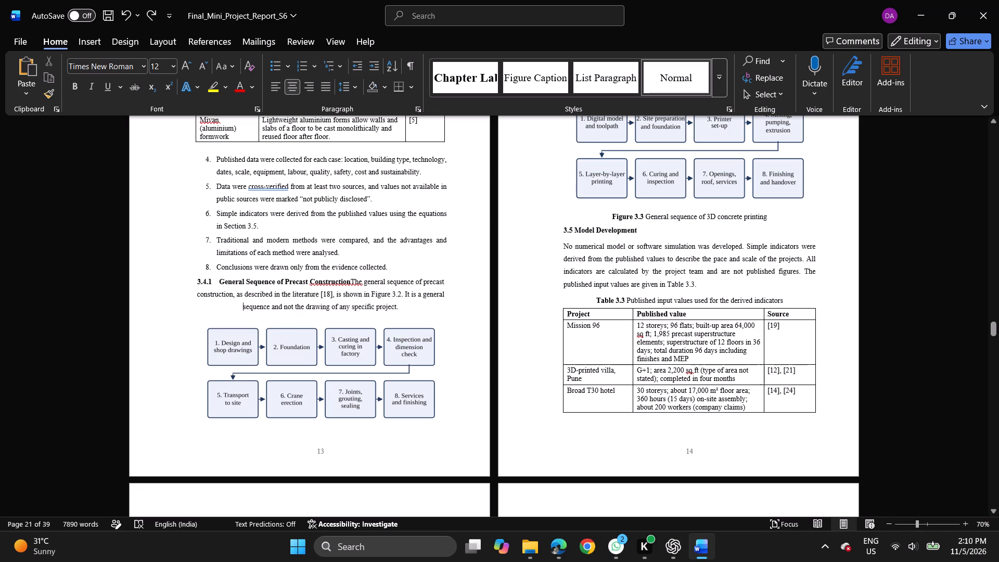
# Split the 3.4.1 General Sequence of Precast Construction heading from its paragraph, starting "The general sequence" on a new line.
pyautogui.click(351, 280)
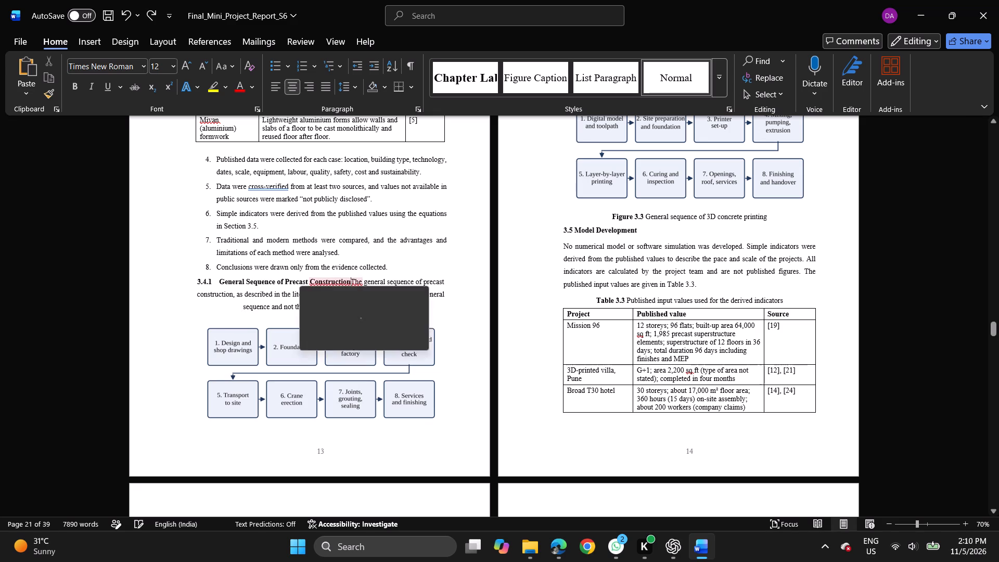
pyautogui.press('Return')
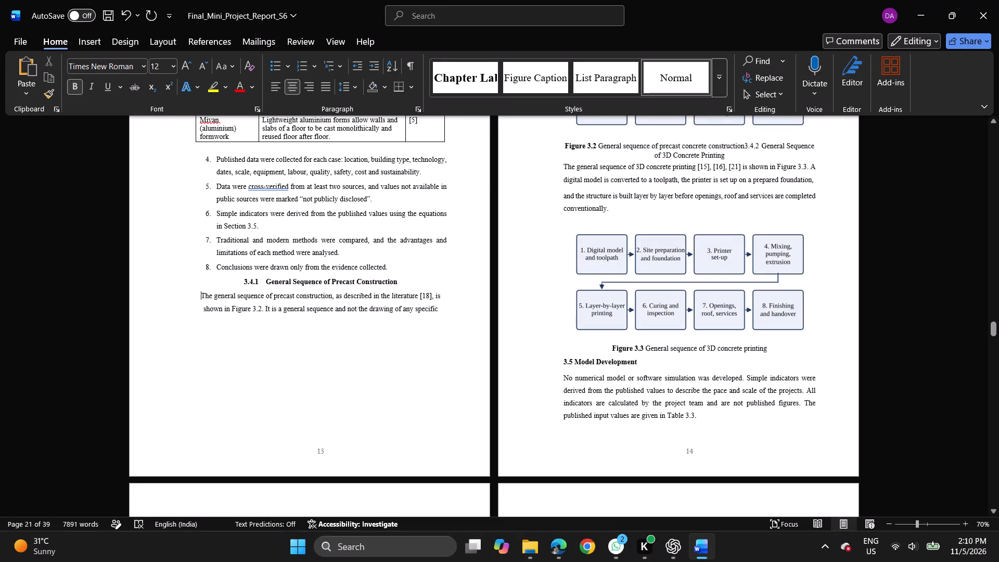
# Justify the 3.4.1 heading and the paragraph introducing Figure 3.2.
pyautogui.moveTo(239, 280); pyautogui.dragTo(456, 316)
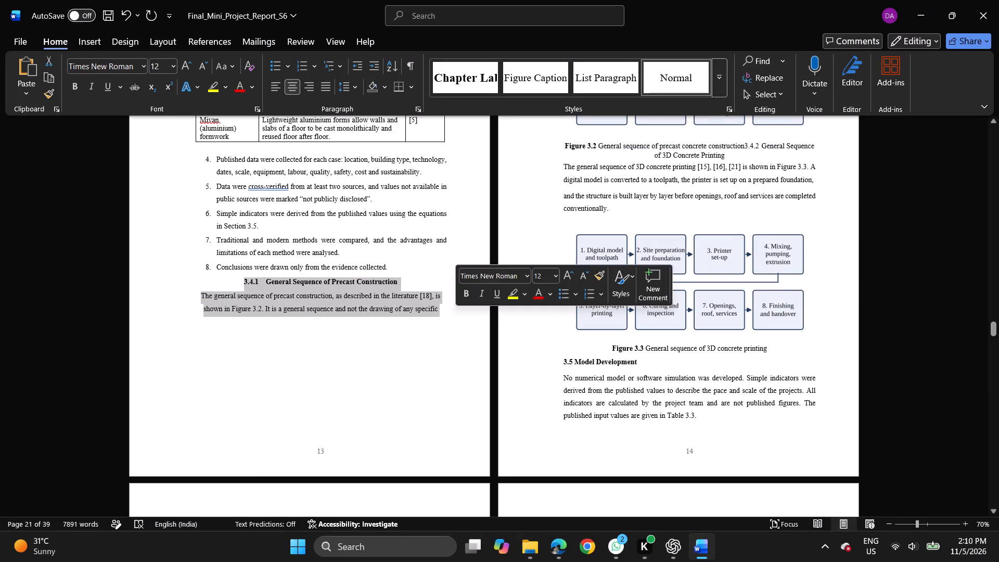
pyautogui.click(323, 88)
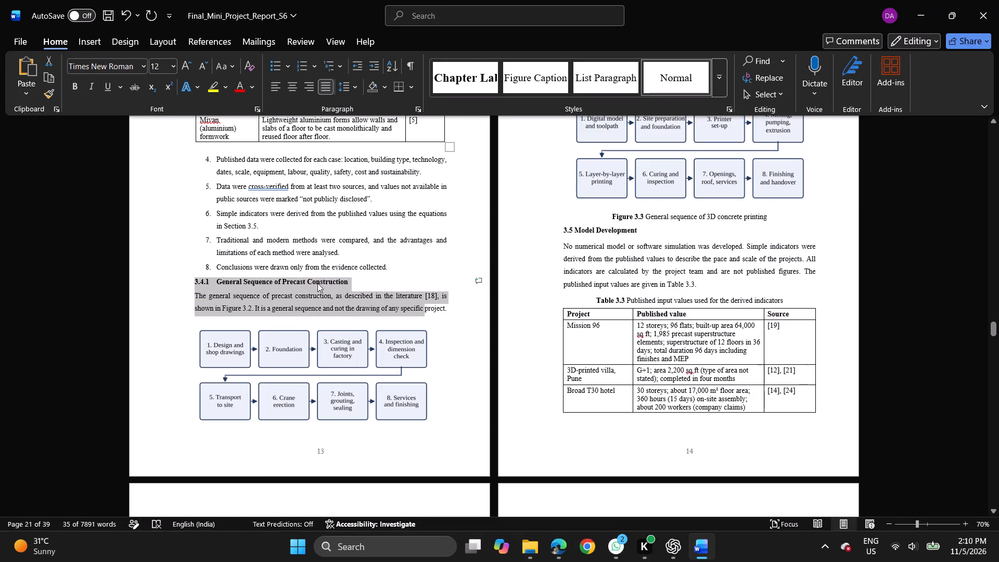
pyautogui.click(48, 398)
# Reduce the height of the Figure 3.3 3D concrete printing diagram slightly, in two passes.
pyautogui.scroll(4, 572, 305)
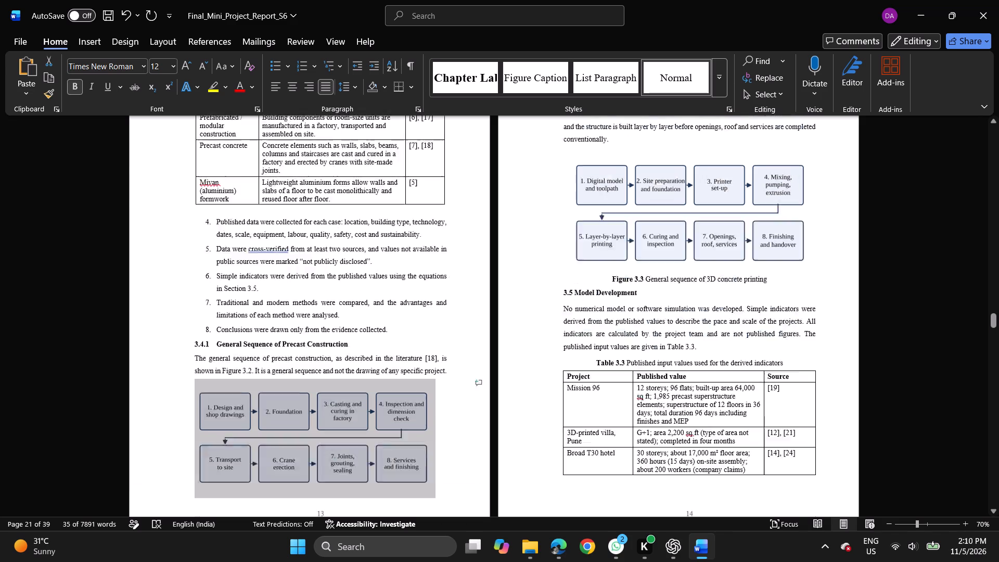
pyautogui.scroll(-3, 572, 305)
pyautogui.scroll(1, 572, 305)
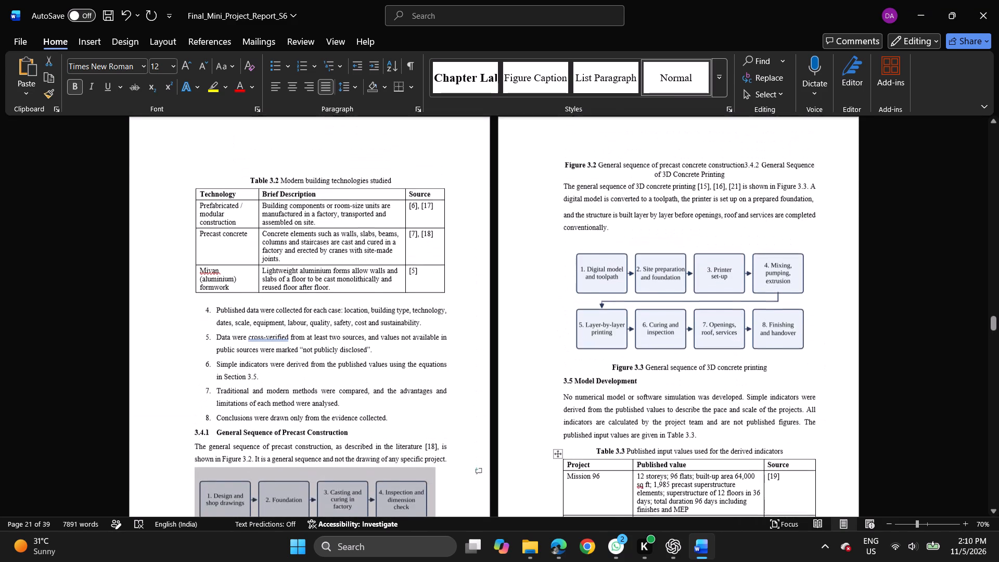
pyautogui.click(575, 263)
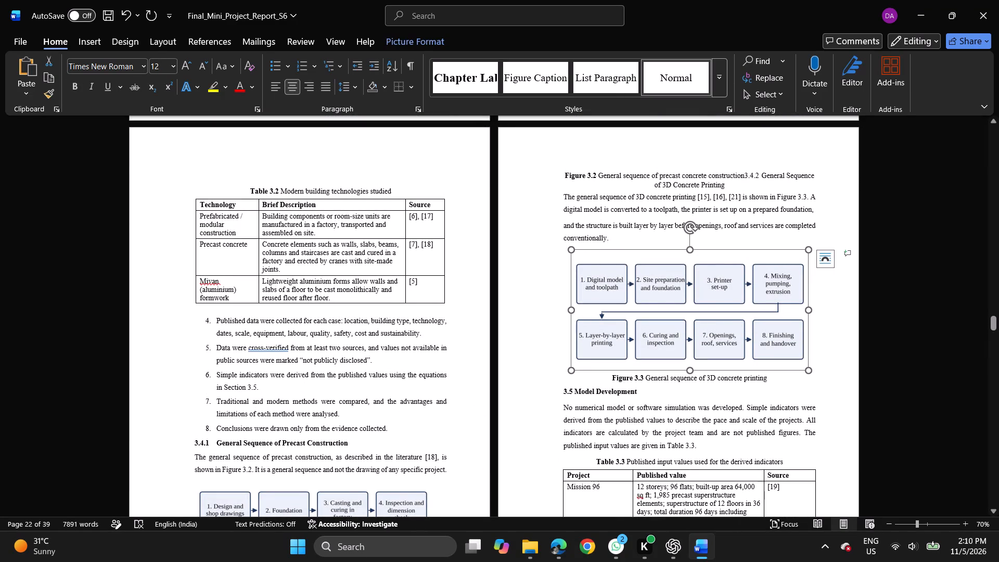
pyautogui.moveTo(691, 249); pyautogui.dragTo(690, 263)
pyautogui.click(690, 263)
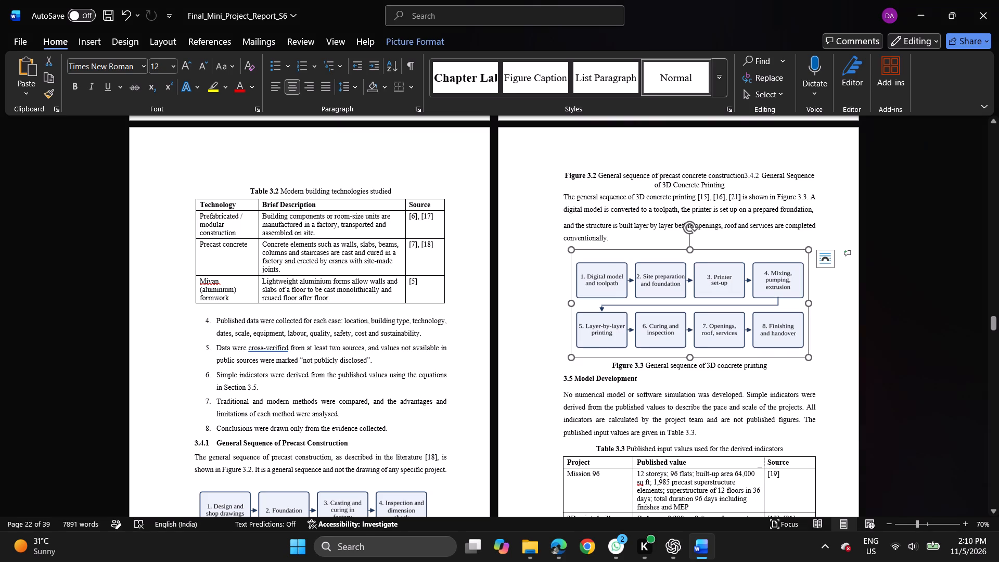
pyautogui.moveTo(688, 250); pyautogui.dragTo(689, 261)
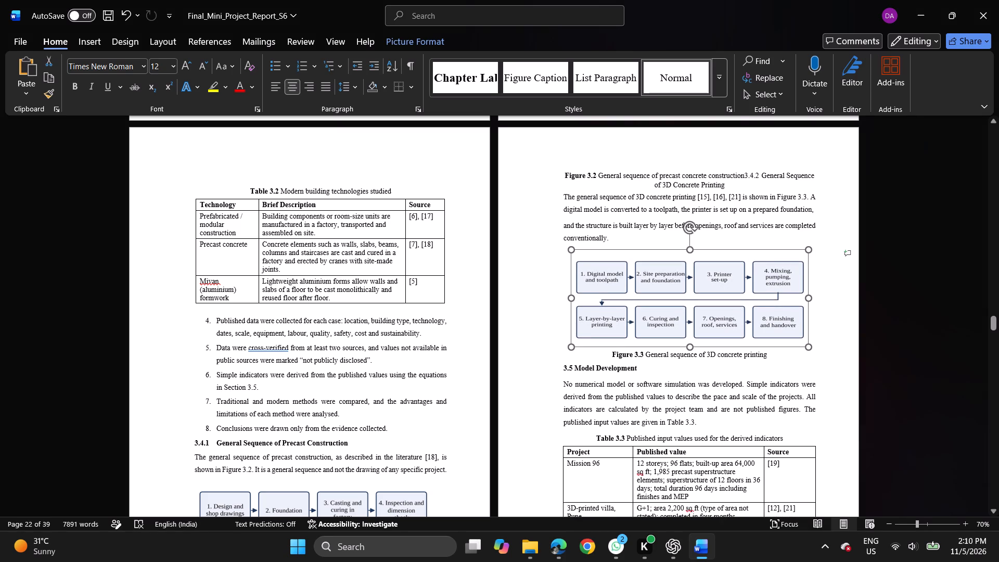
# Pull the sentence introducing Table 3.4 up to the preceding page, joining it to the paragraph explaining Equation (4).
pyautogui.scroll(-6, 645, 327)
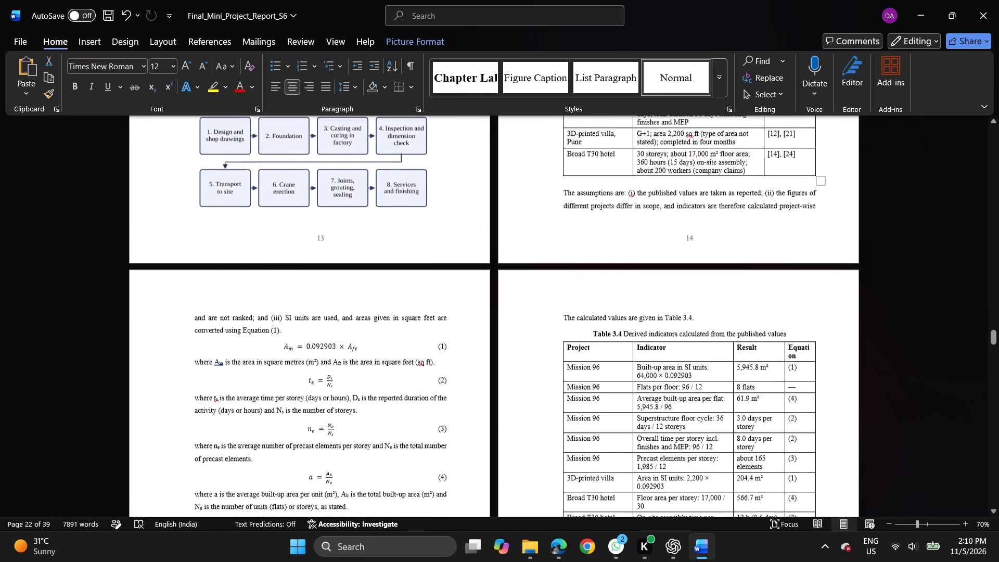
pyautogui.scroll(-1, 645, 327)
pyautogui.scroll(4, 645, 327)
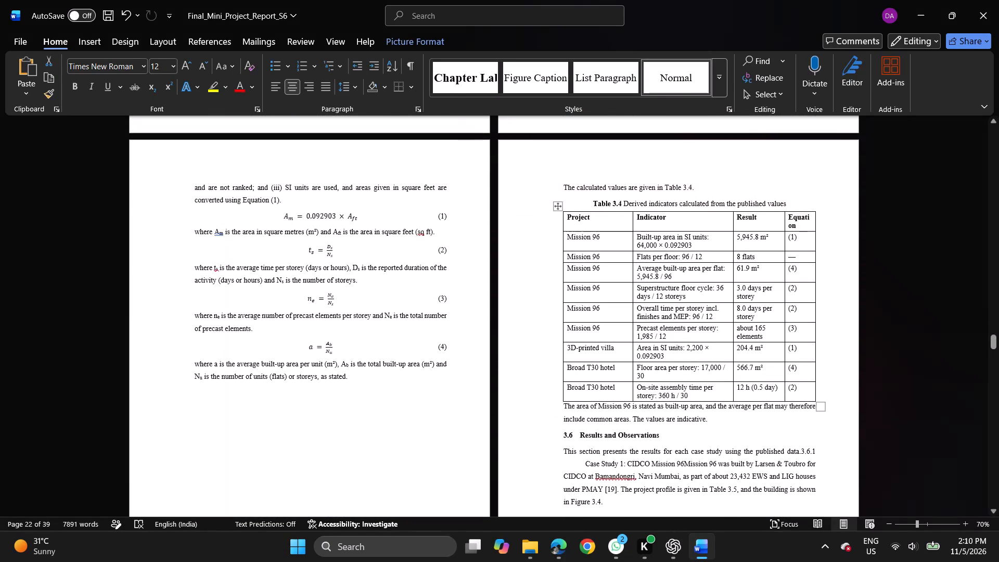
pyautogui.click(560, 188)
pyautogui.press('BackSpace')
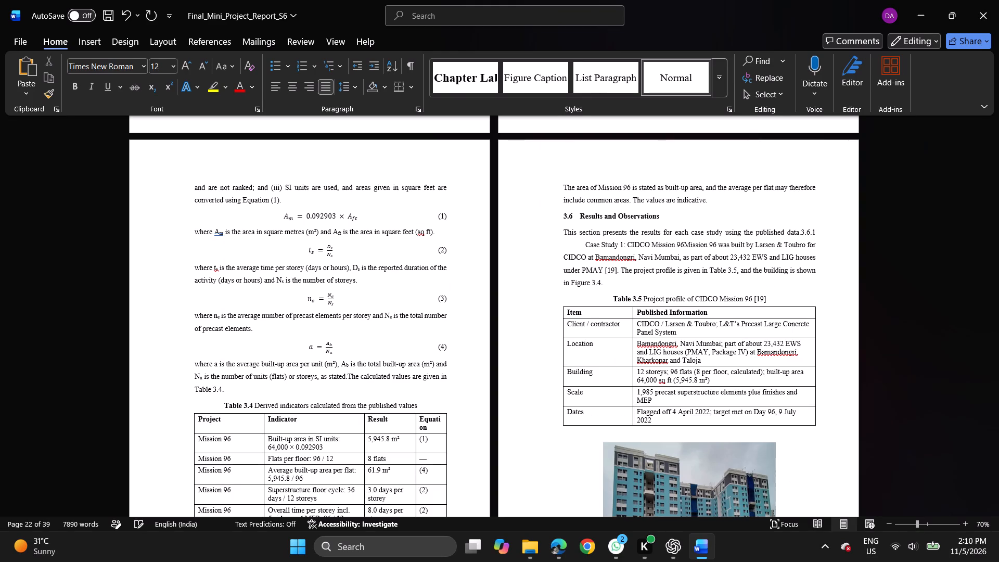
# Pull the paragraph introducing Table 3.6 up to the preceding page, joining it to the end of the Figure 3.5 caption.
pyautogui.scroll(-8, 560, 188)
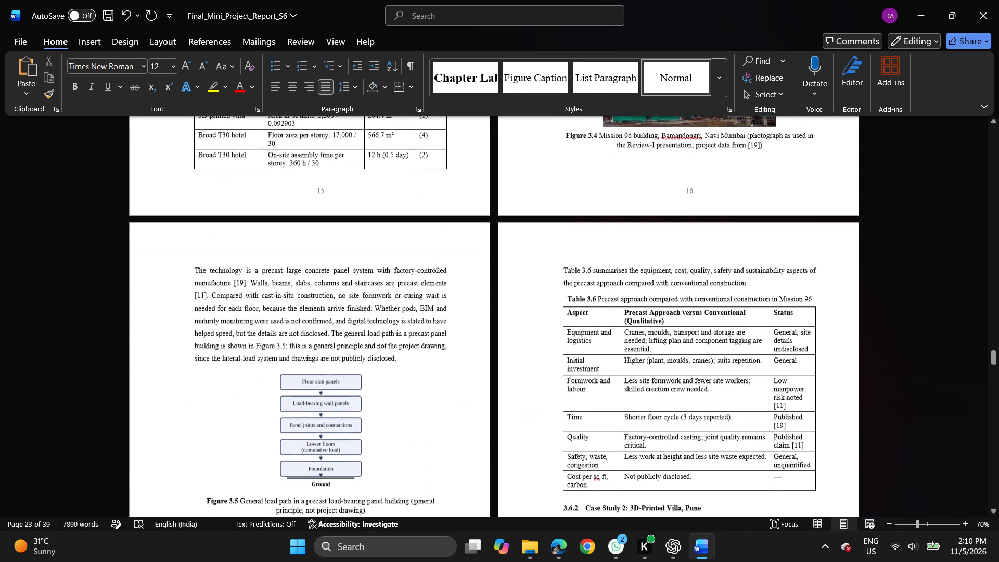
pyautogui.scroll(-3, 560, 188)
pyautogui.scroll(2, 543, 229)
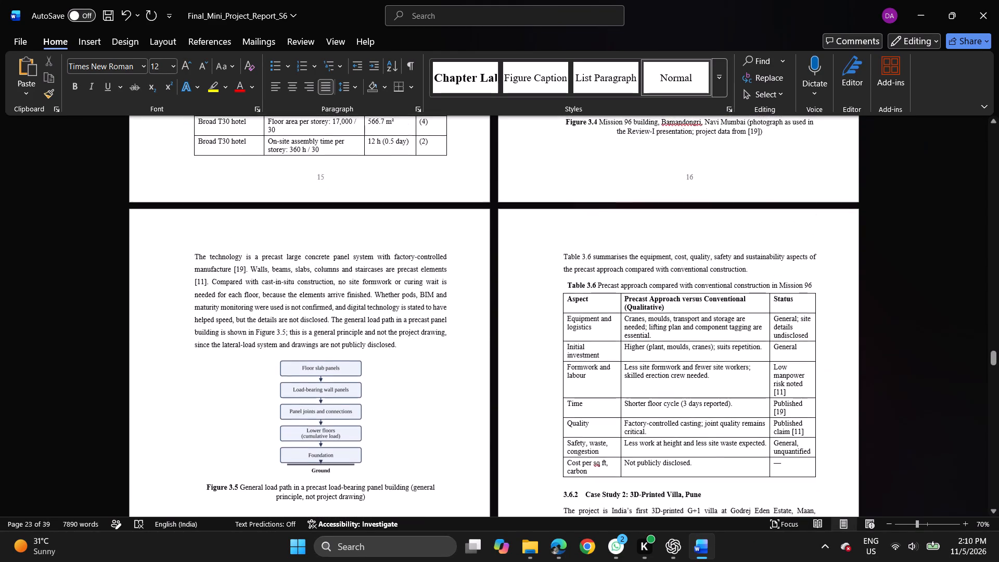
pyautogui.click(559, 259)
pyautogui.press('BackSpace')
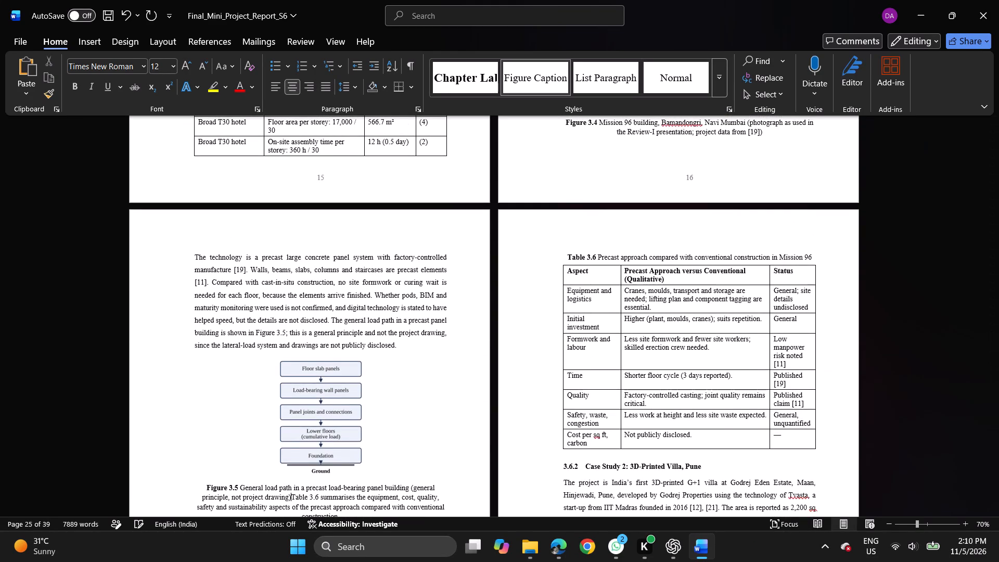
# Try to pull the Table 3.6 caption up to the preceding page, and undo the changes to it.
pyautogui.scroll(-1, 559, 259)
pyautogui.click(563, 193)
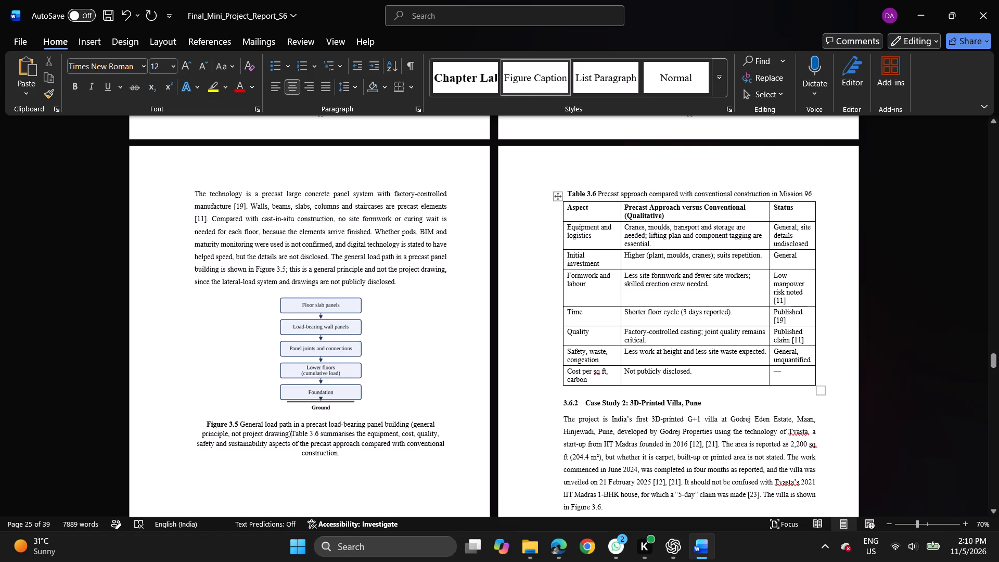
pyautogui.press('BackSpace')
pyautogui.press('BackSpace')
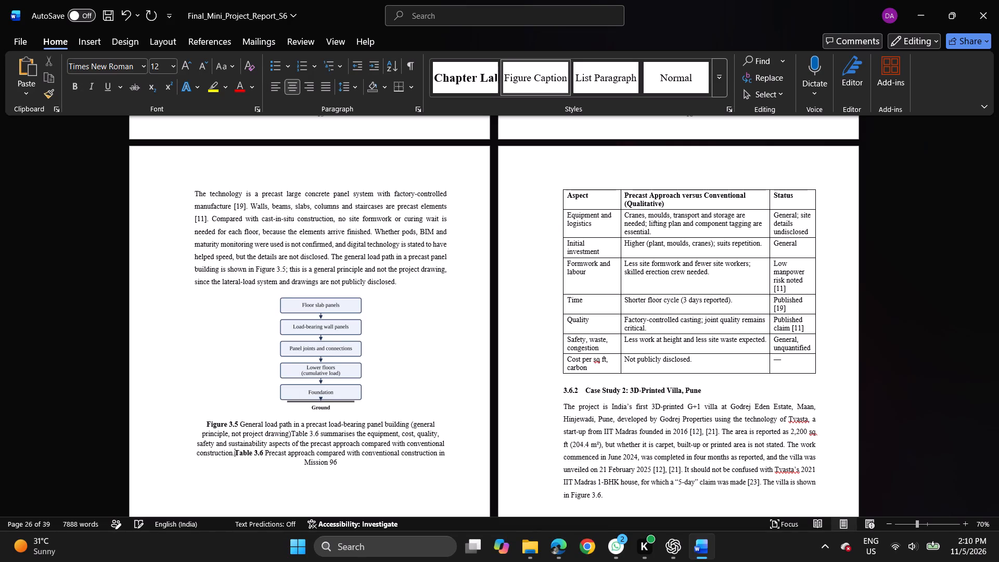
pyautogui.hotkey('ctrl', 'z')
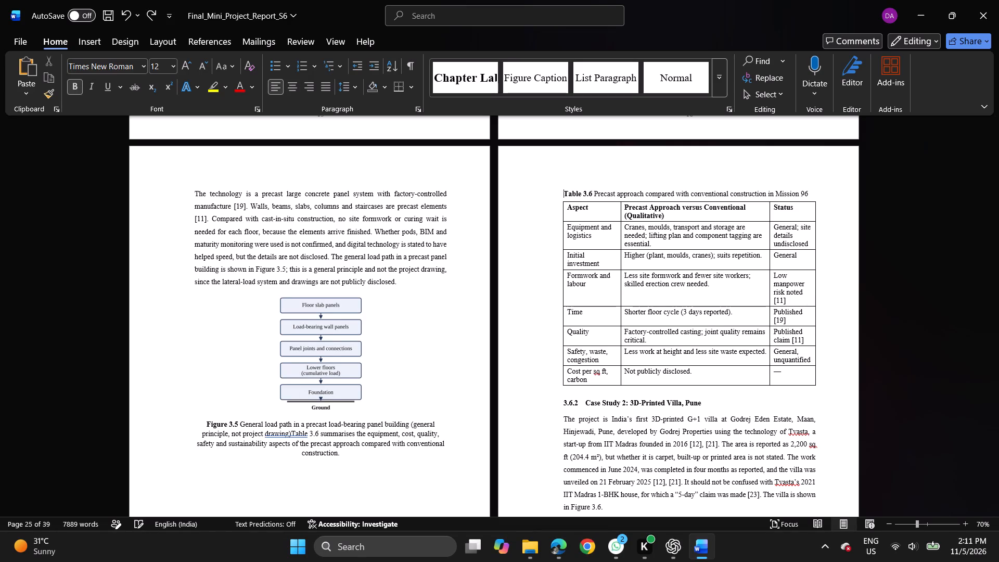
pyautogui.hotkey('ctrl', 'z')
# Move the Section 3.6.2 heading and its 3D-printed villa paragraph to the preceding page, on a new justified line below the Figure 3.5 caption.
pyautogui.scroll(-1, 563, 193)
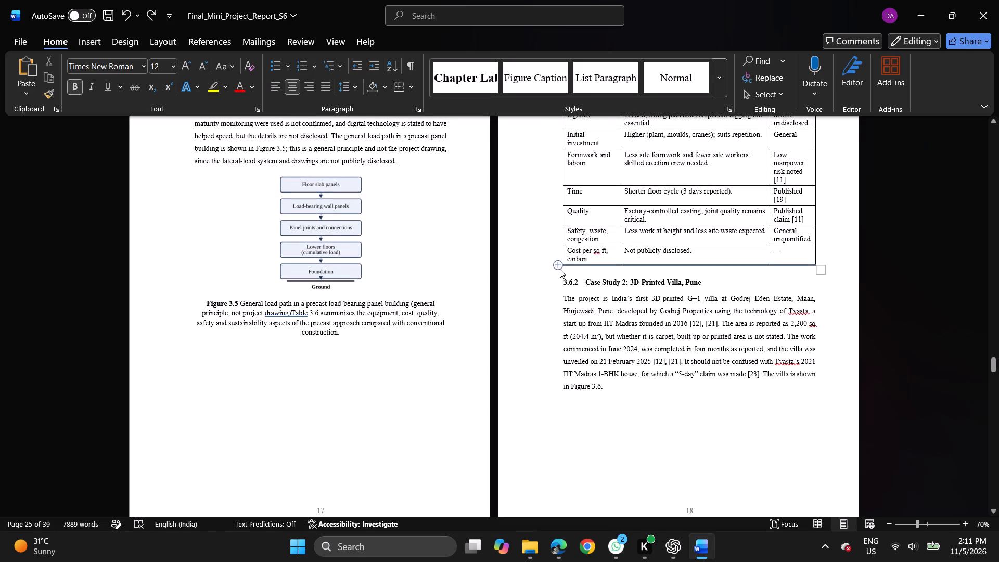
pyautogui.moveTo(562, 283); pyautogui.dragTo(608, 393)
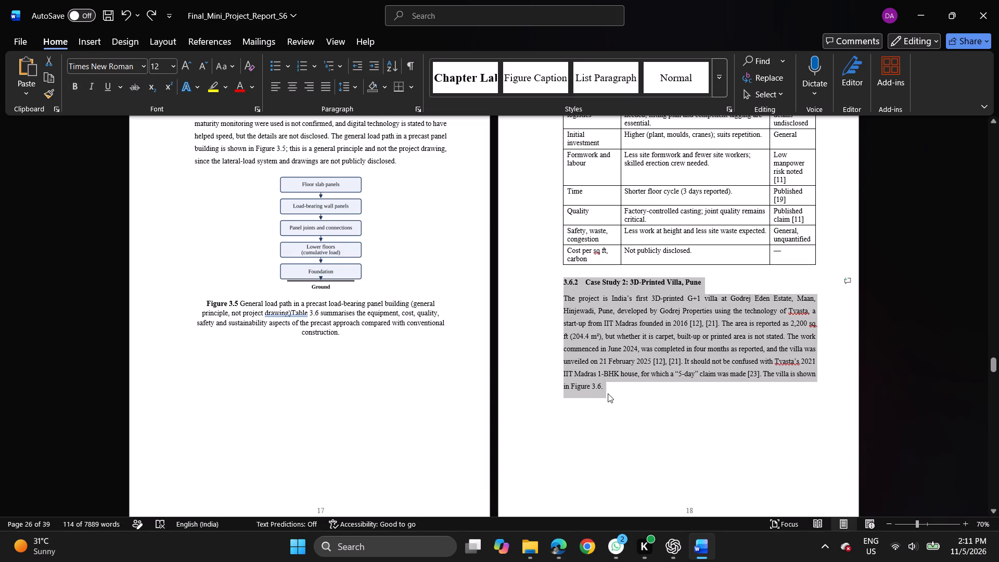
pyautogui.hotkey('ctrl', 'c')
pyautogui.rightClick(598, 339)
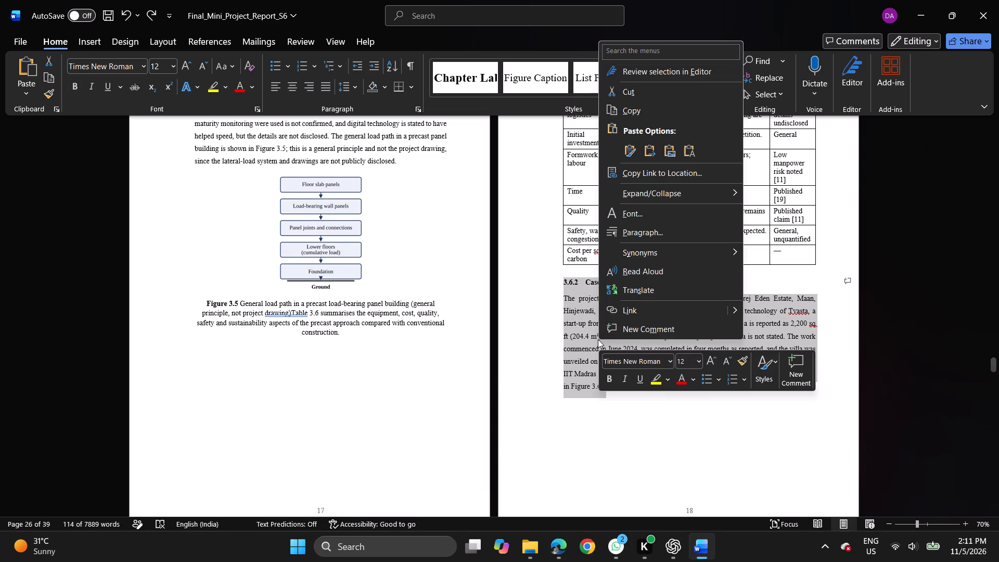
pyautogui.click(637, 92)
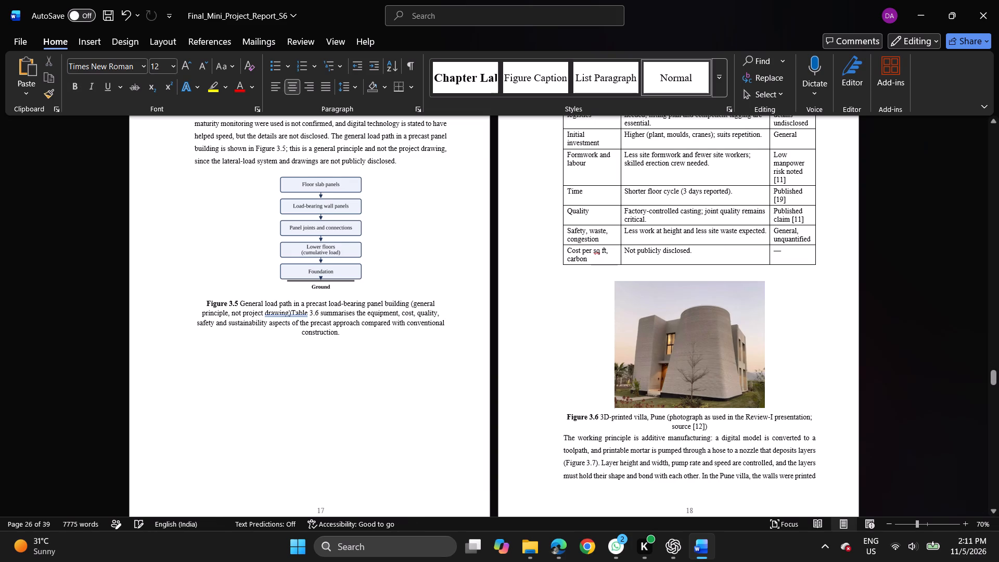
pyautogui.click(202, 363)
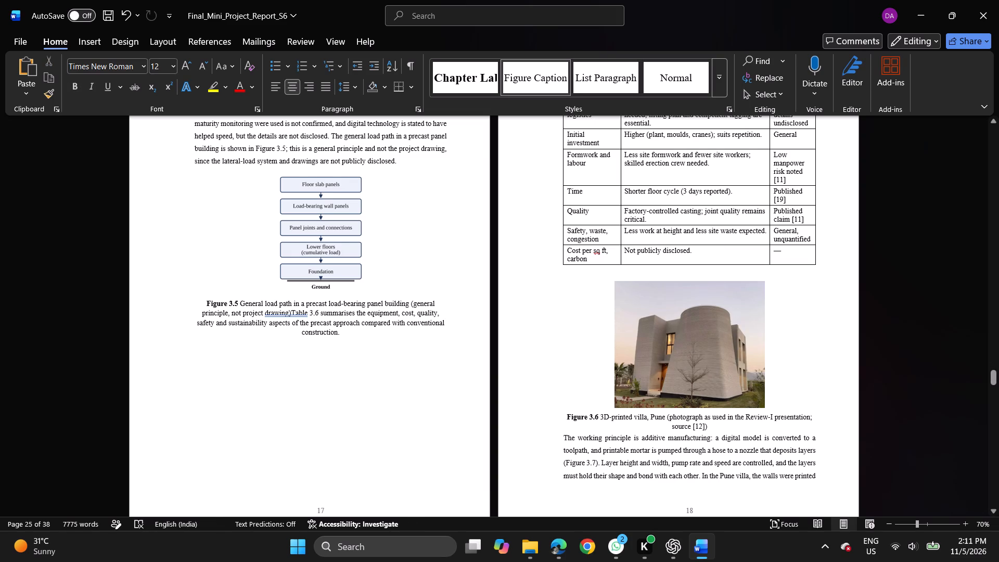
pyautogui.click(348, 335)
pyautogui.press('Return')
pyautogui.click(317, 82)
pyautogui.click(321, 84)
pyautogui.hotkey('ctrl', 'v')
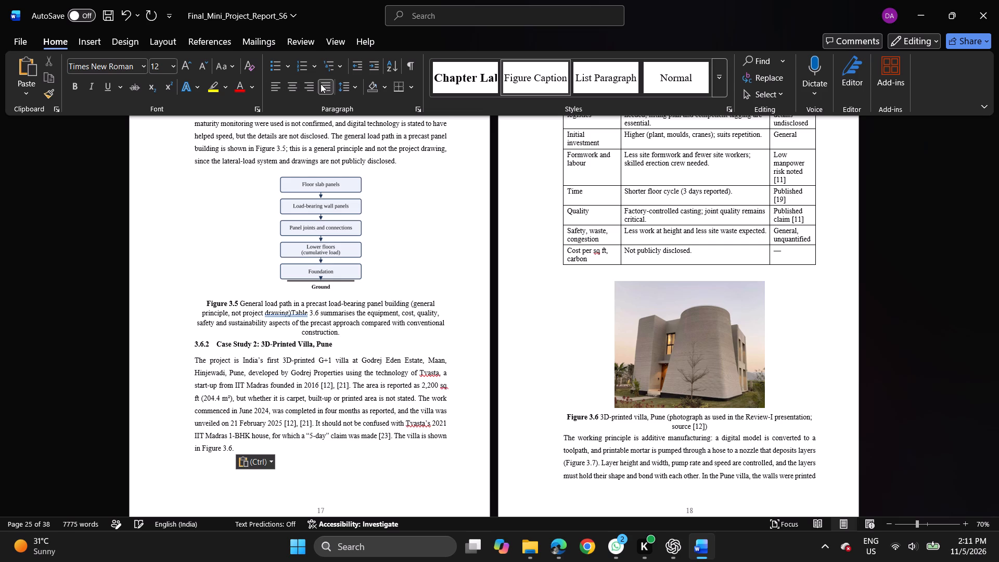
# Examine the page layout from Case Study 2 through the Chapter 4 opening, especially the empty space around Tables 3.9 and 3.10.
pyautogui.scroll(4, 346, 314)
pyautogui.scroll(-1, 346, 314)
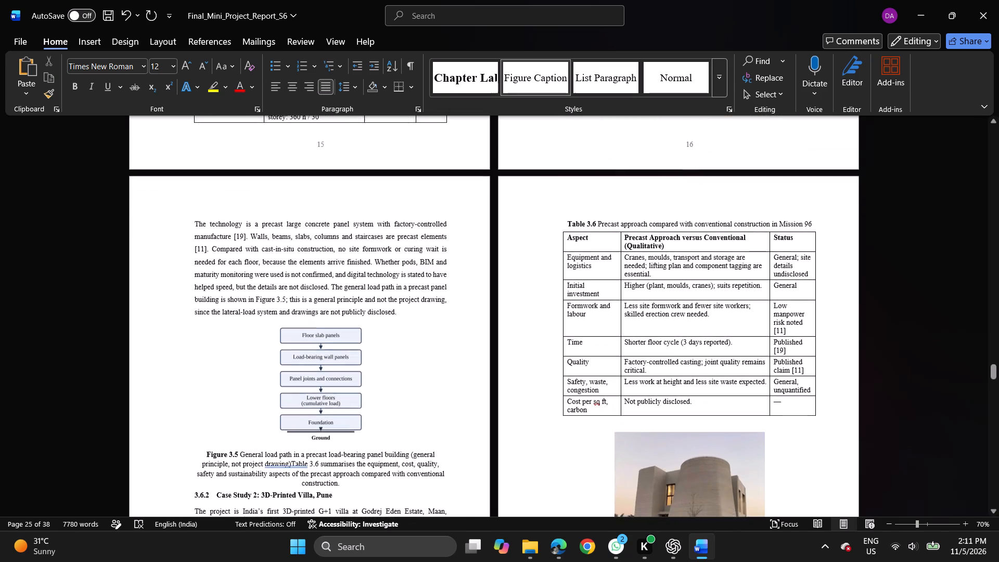
pyautogui.scroll(-3, 346, 314)
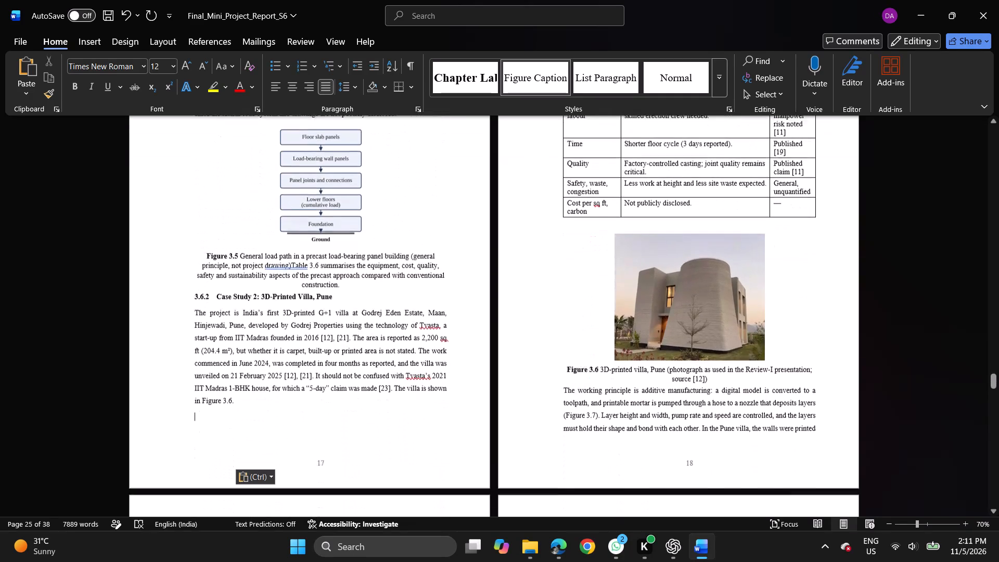
pyautogui.scroll(-3, 346, 314)
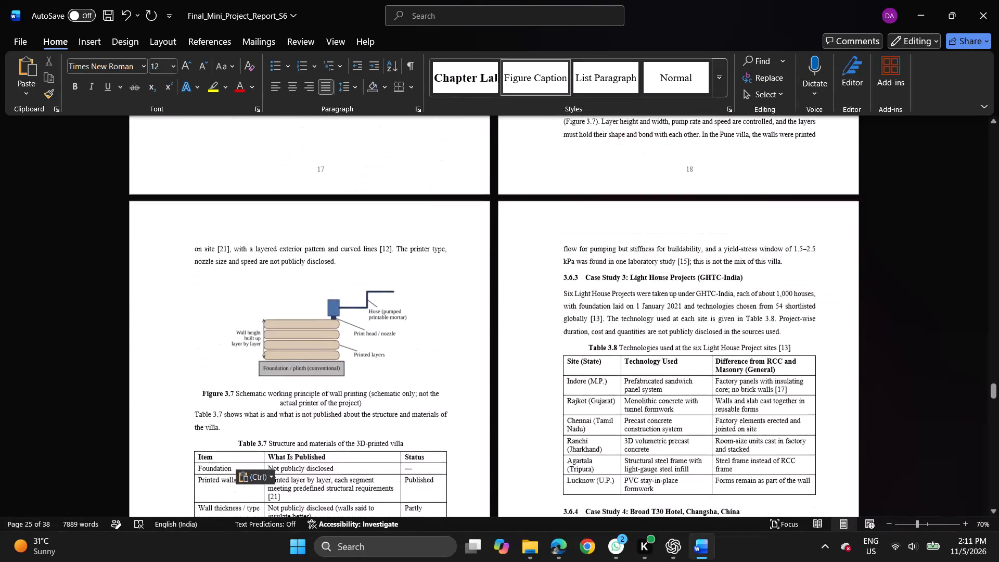
pyautogui.scroll(-3, 346, 314)
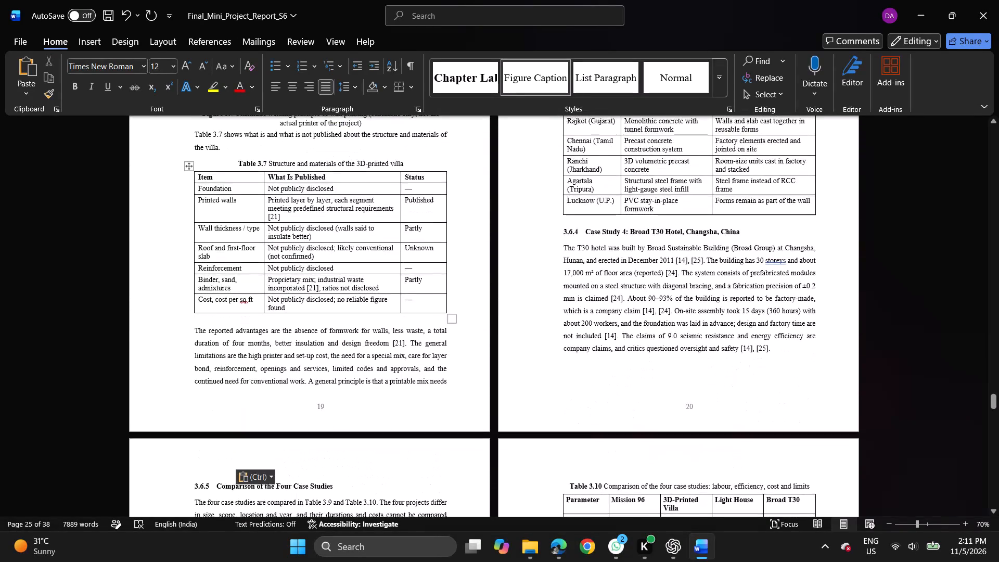
pyautogui.scroll(-6, 346, 314)
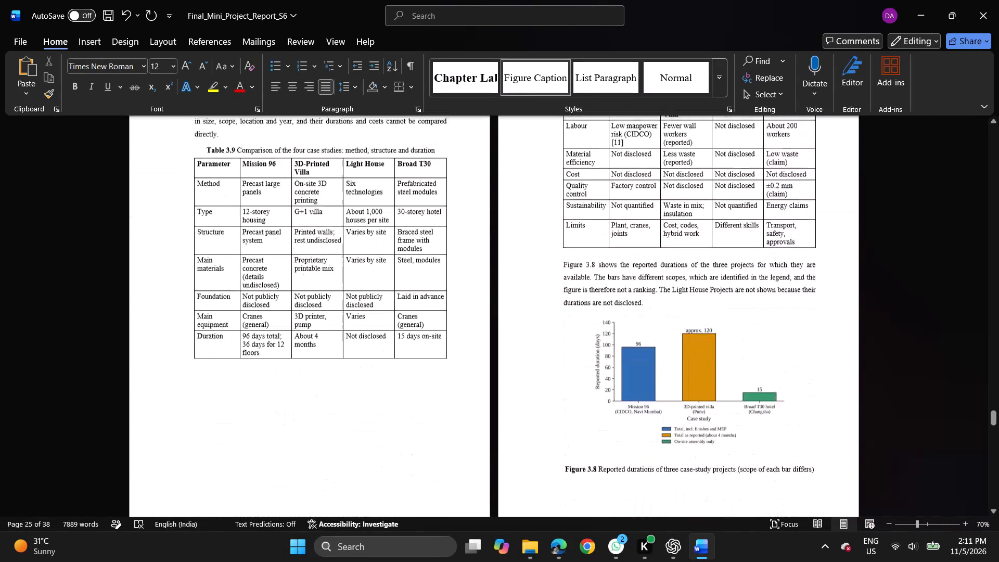
pyautogui.scroll(-1, 346, 314)
pyautogui.scroll(2, 346, 314)
pyautogui.scroll(-2, 346, 314)
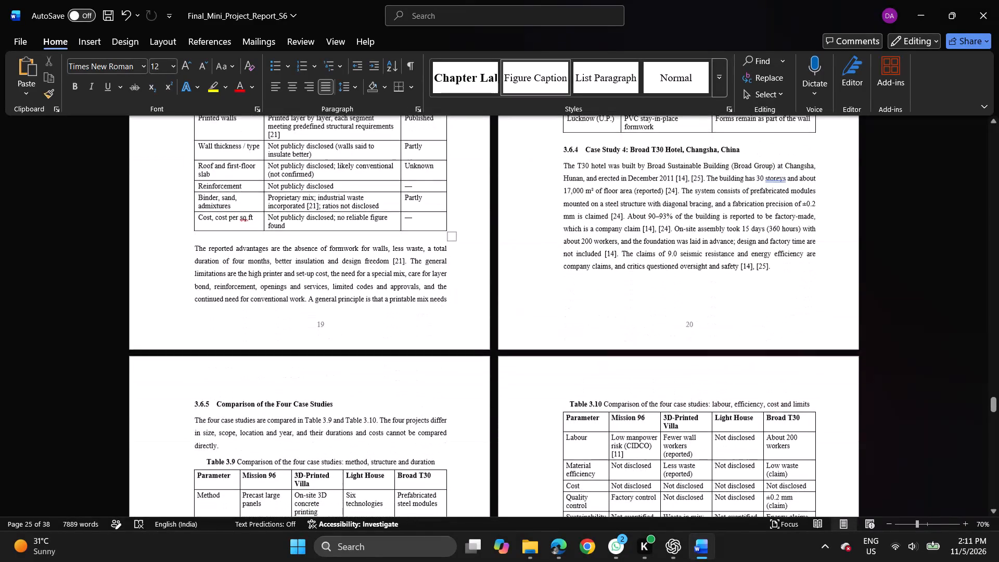
pyautogui.scroll(-2, 346, 314)
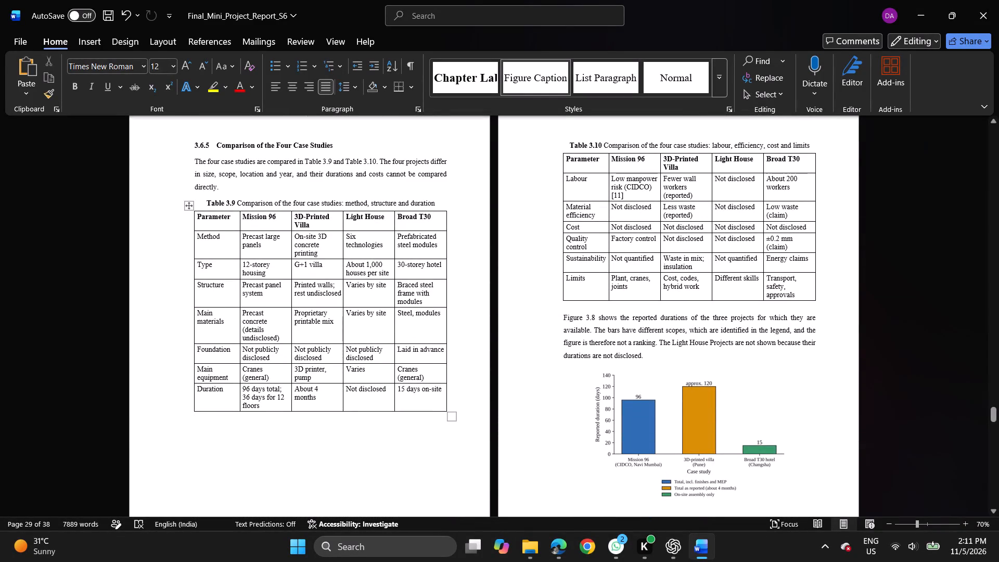
pyautogui.scroll(-3, 259, 385)
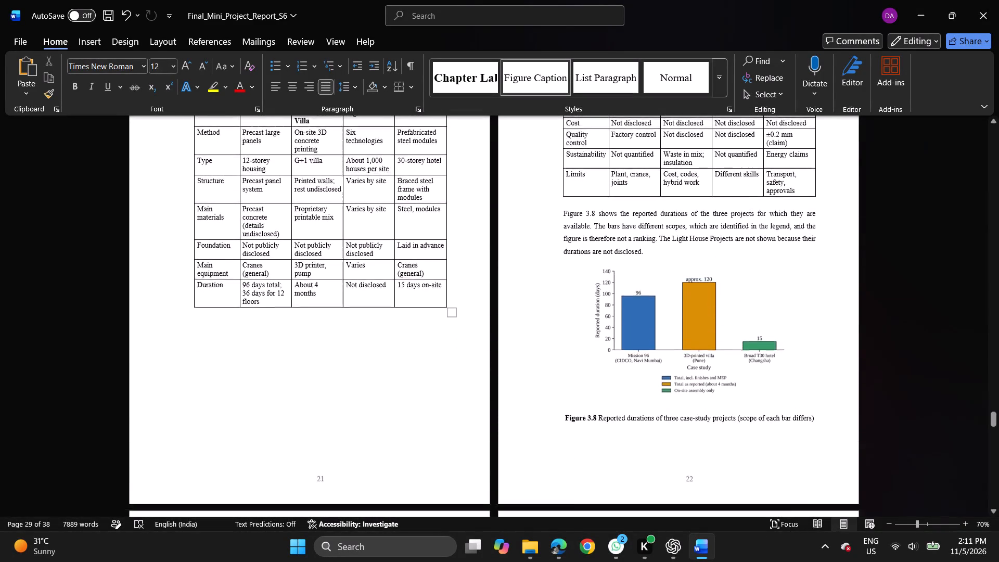
pyautogui.scroll(-1, 259, 385)
pyautogui.scroll(1, 259, 385)
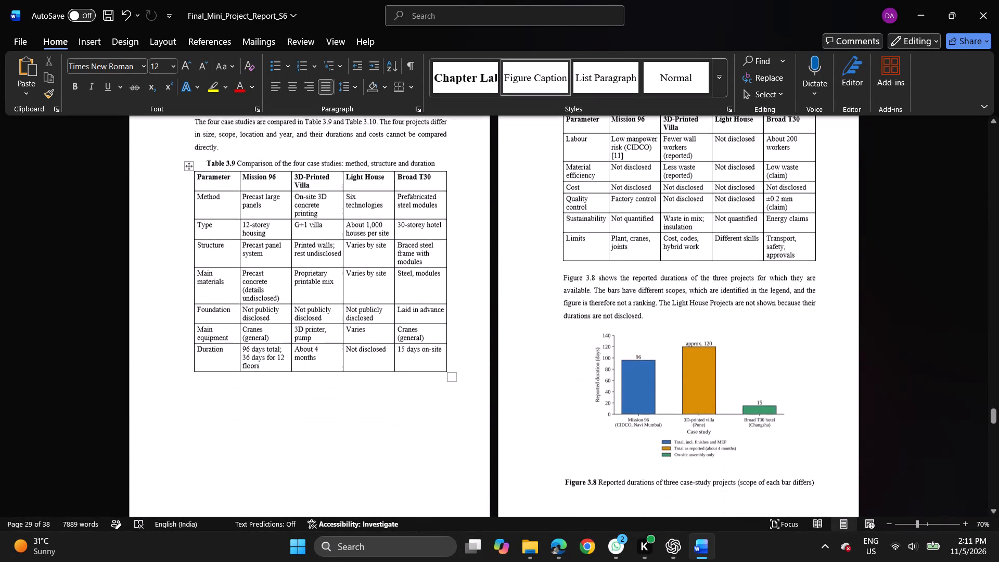
pyautogui.scroll(-1, 259, 385)
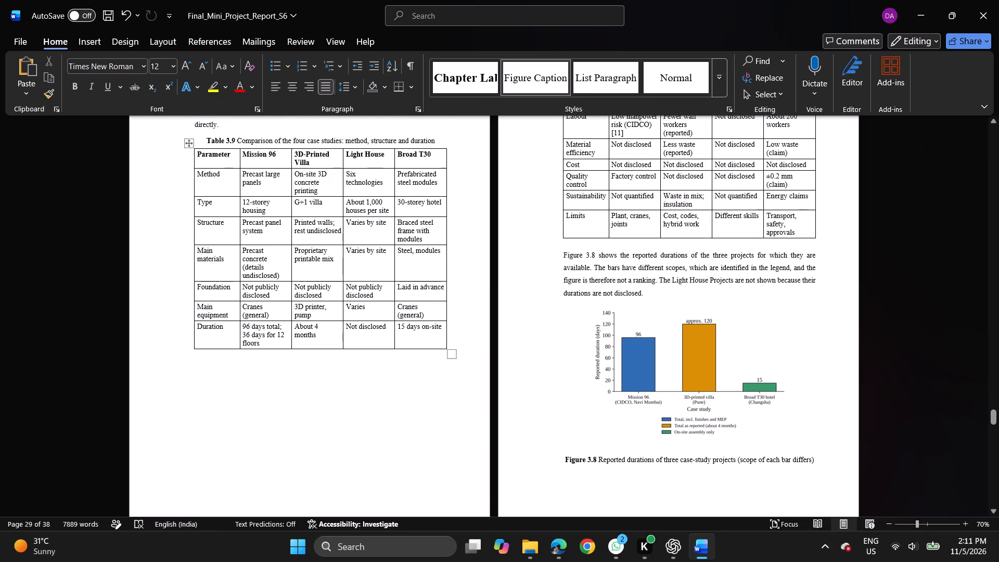
pyautogui.hscroll(2, 298, 278)
pyautogui.scroll(-1, 298, 278)
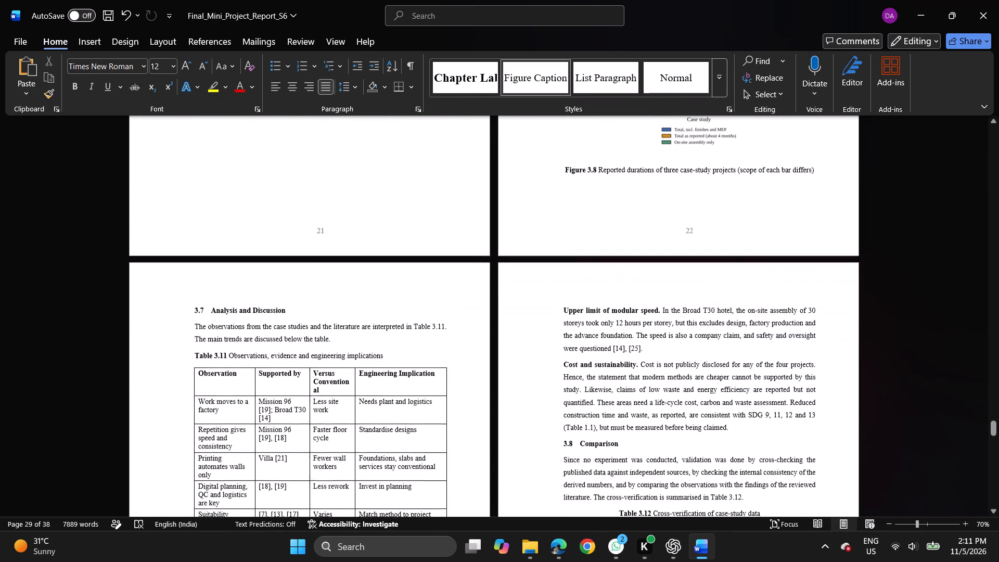
pyautogui.scroll(-3, 298, 278)
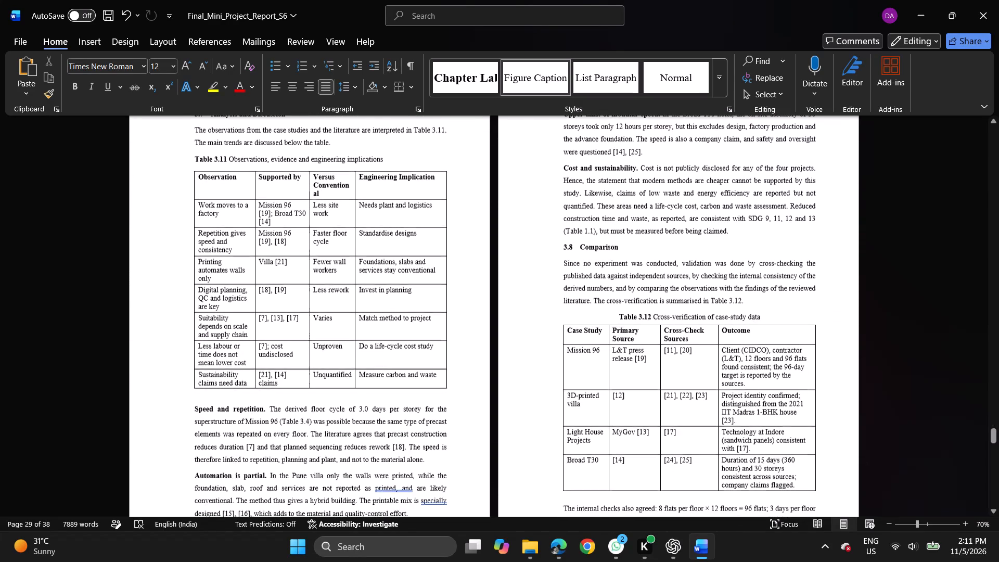
pyautogui.scroll(-2, 298, 278)
pyautogui.scroll(1, 298, 278)
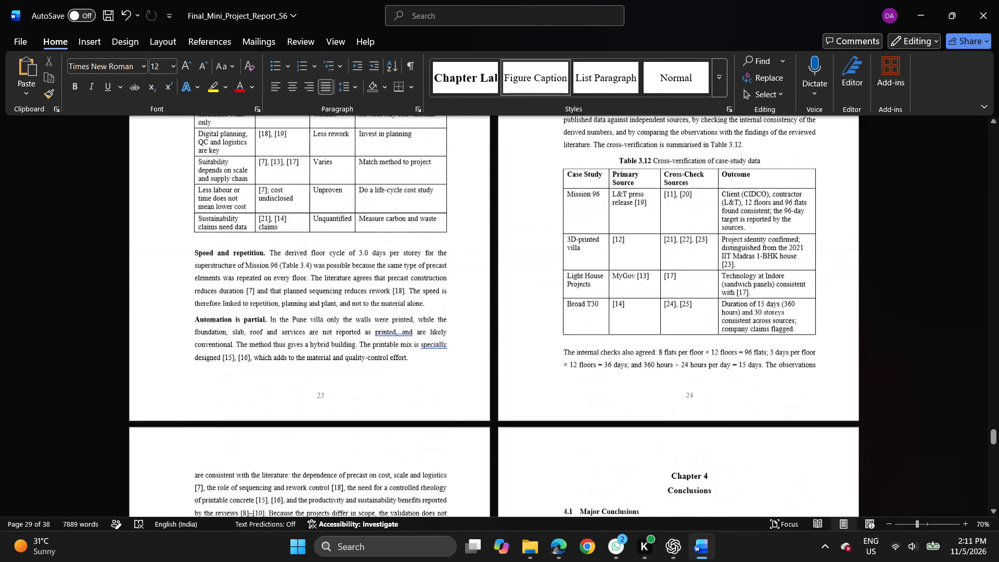
pyautogui.scroll(4, 298, 278)
pyautogui.scroll(-2, 298, 278)
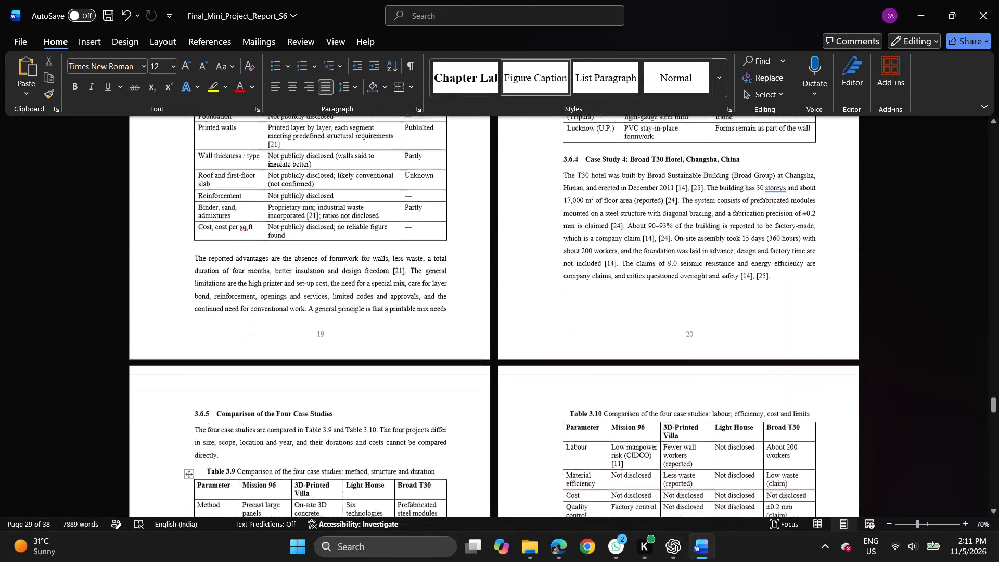
pyautogui.scroll(-1, 298, 278)
pyautogui.scroll(1, 298, 278)
pyautogui.scroll(-2, 554, 375)
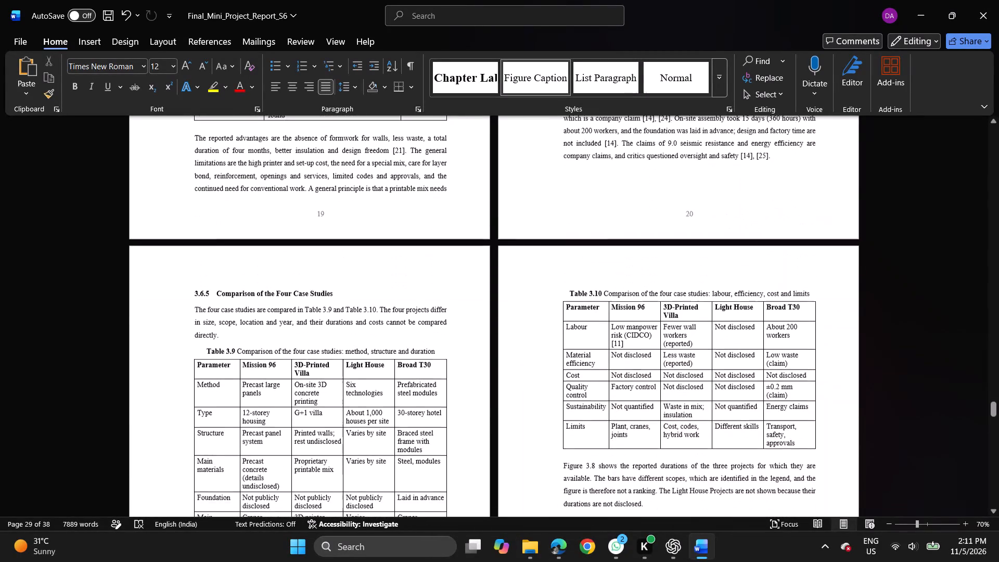
pyautogui.scroll(-4, 554, 375)
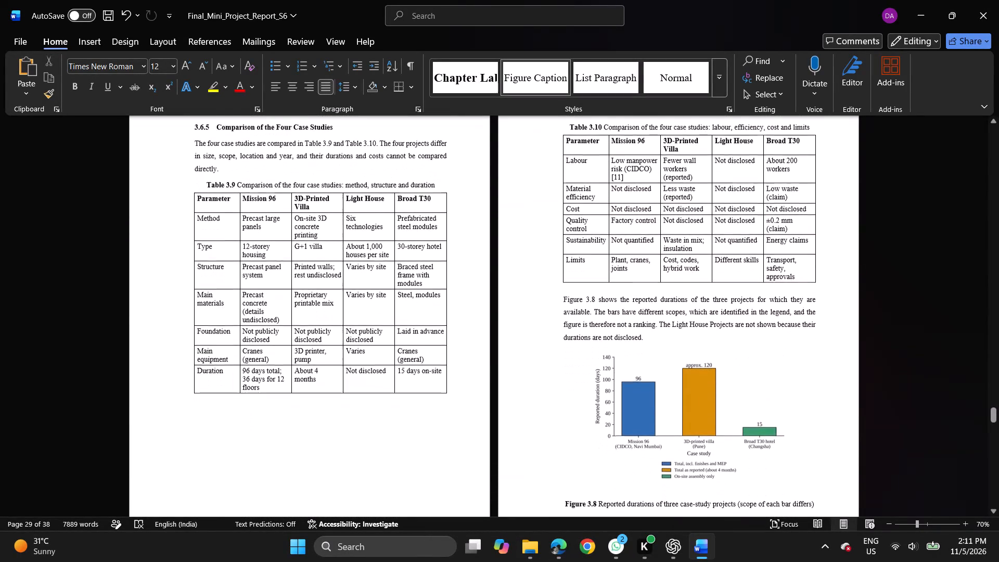
pyautogui.scroll(-1, 554, 375)
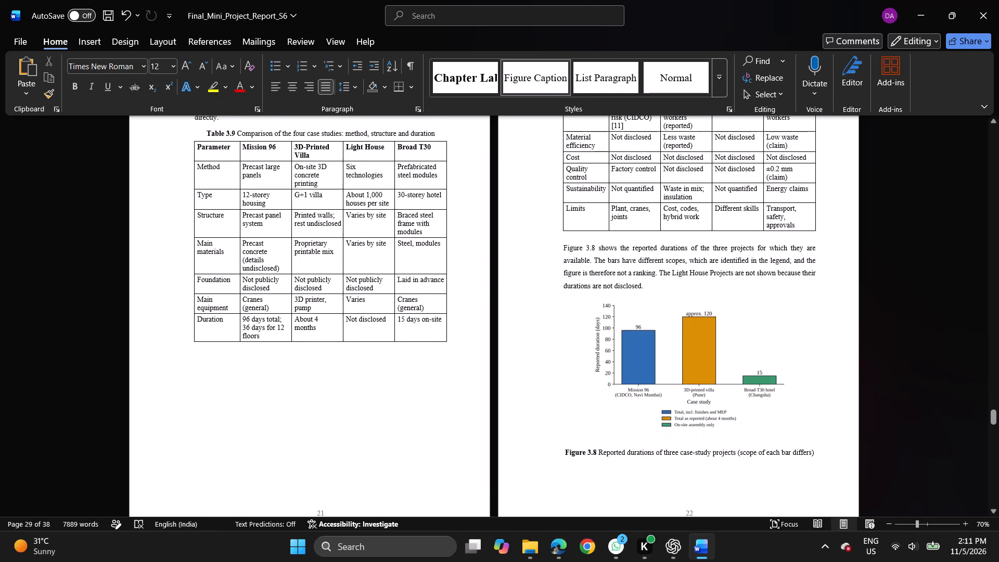
pyautogui.scroll(-1, 554, 375)
pyautogui.scroll(1, 579, 236)
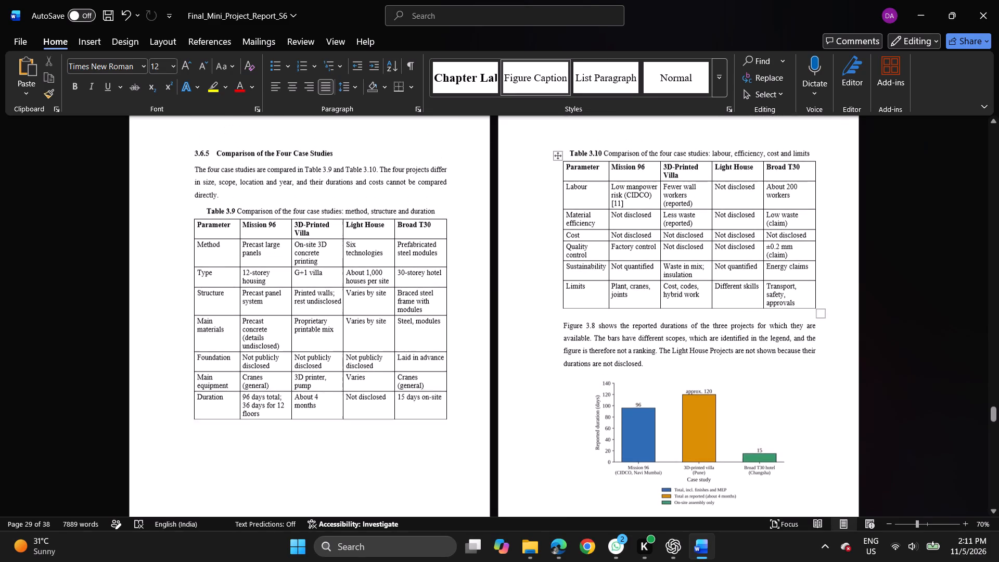
pyautogui.scroll(1, 579, 236)
# Widen Table 3.9 past both text margins by extending its Parameter and Broad T30 columns outward.
pyautogui.click(408, 229)
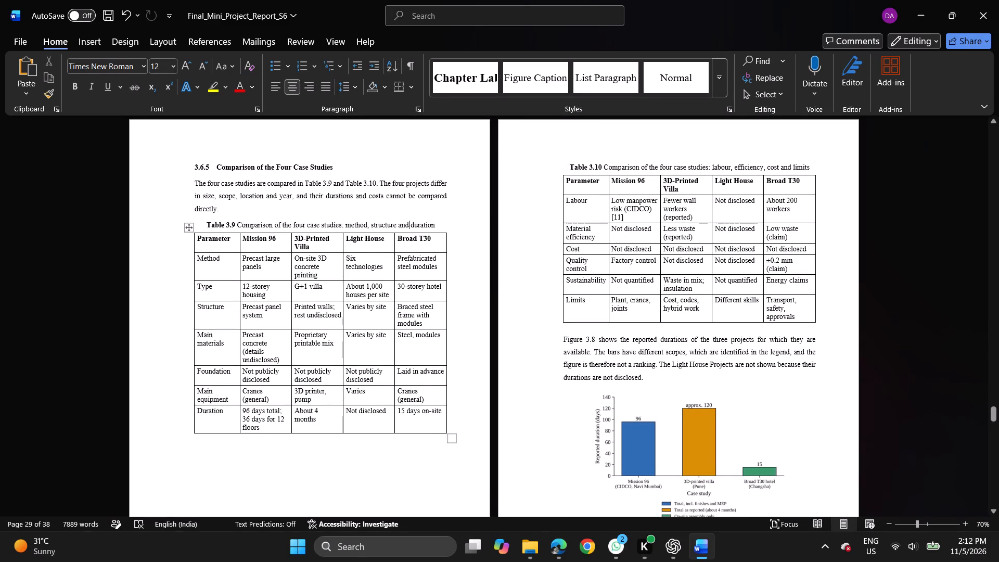
pyautogui.moveTo(449, 437); pyautogui.dragTo(445, 416)
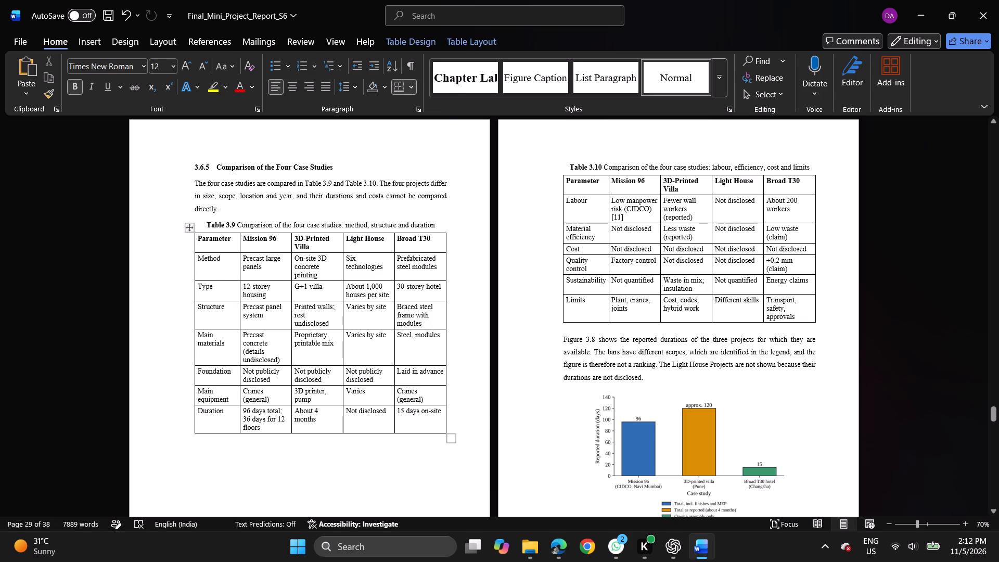
pyautogui.moveTo(445, 341); pyautogui.dragTo(470, 344)
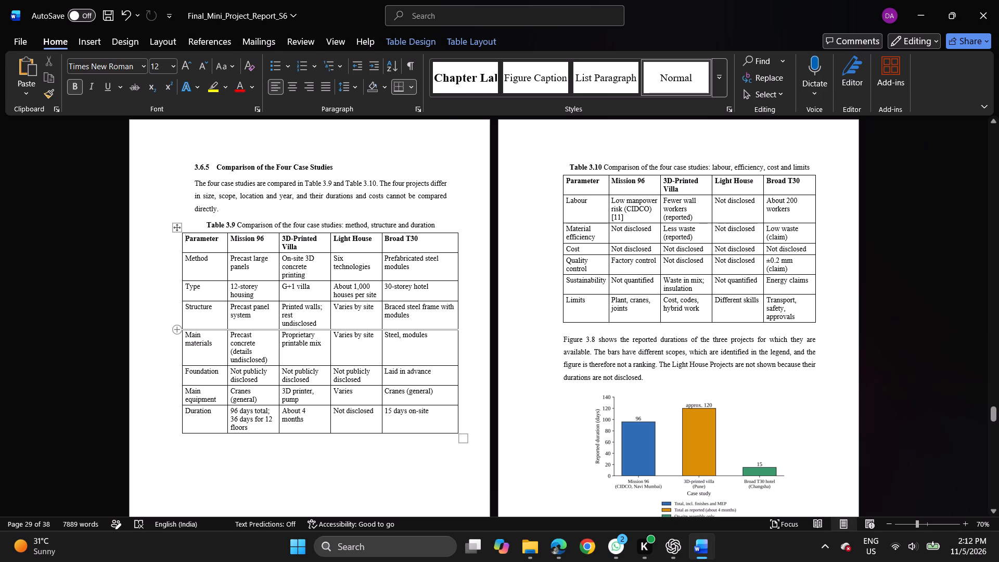
pyautogui.moveTo(182, 340); pyautogui.dragTo(159, 339)
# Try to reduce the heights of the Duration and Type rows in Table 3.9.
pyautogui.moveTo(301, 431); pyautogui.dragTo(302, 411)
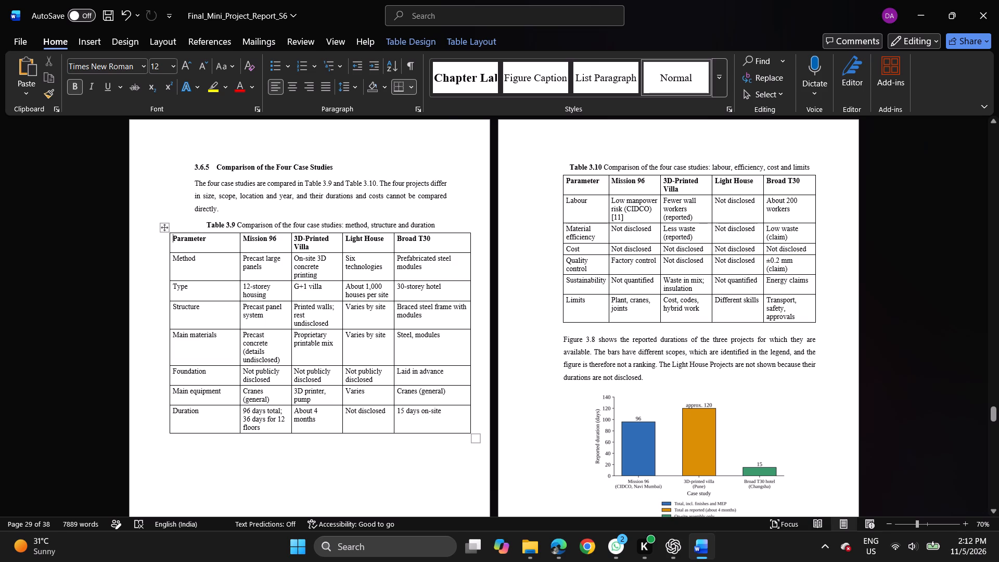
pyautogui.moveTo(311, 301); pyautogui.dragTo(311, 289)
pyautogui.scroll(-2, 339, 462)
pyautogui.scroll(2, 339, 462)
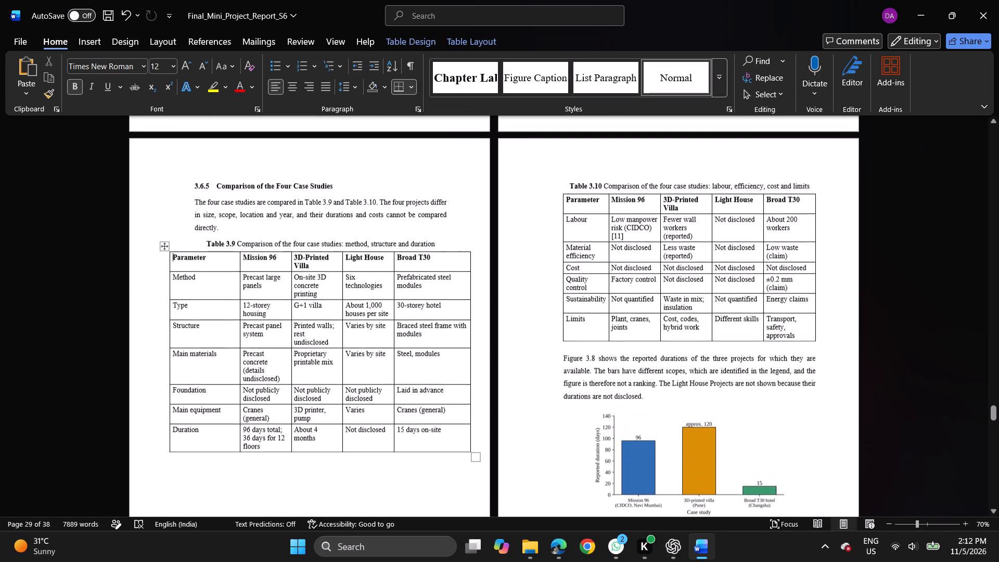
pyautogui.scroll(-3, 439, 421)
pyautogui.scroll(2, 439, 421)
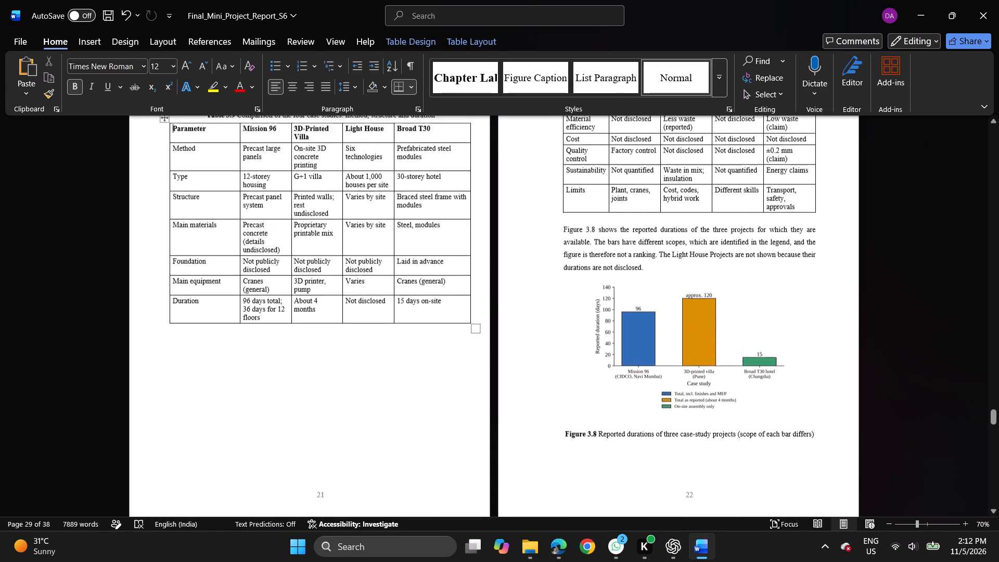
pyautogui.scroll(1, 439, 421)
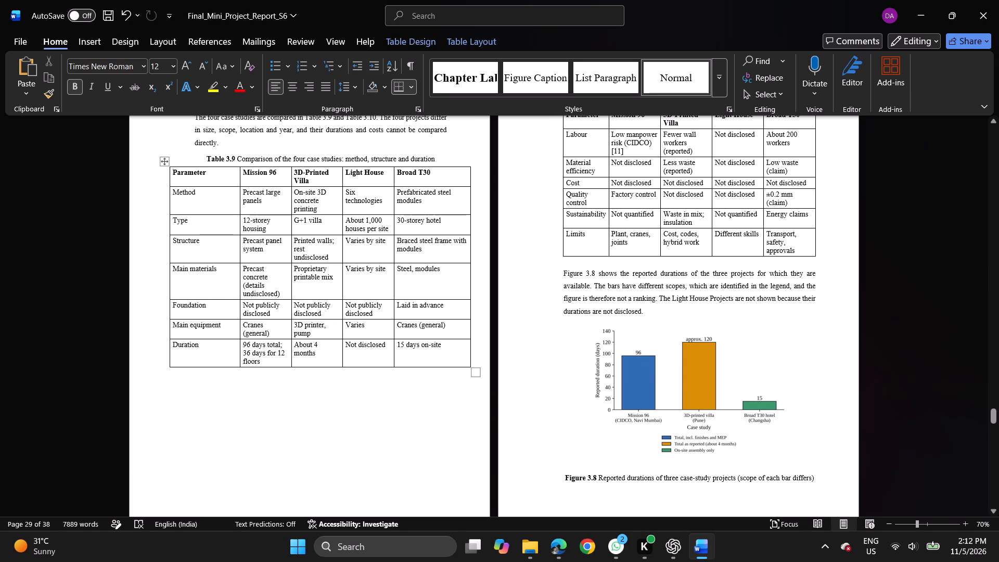
# Widen Table 3.10 past both text margins by extending its Parameter and Broad T30 columns outward.
pyautogui.moveTo(563, 195); pyautogui.dragTo(547, 194)
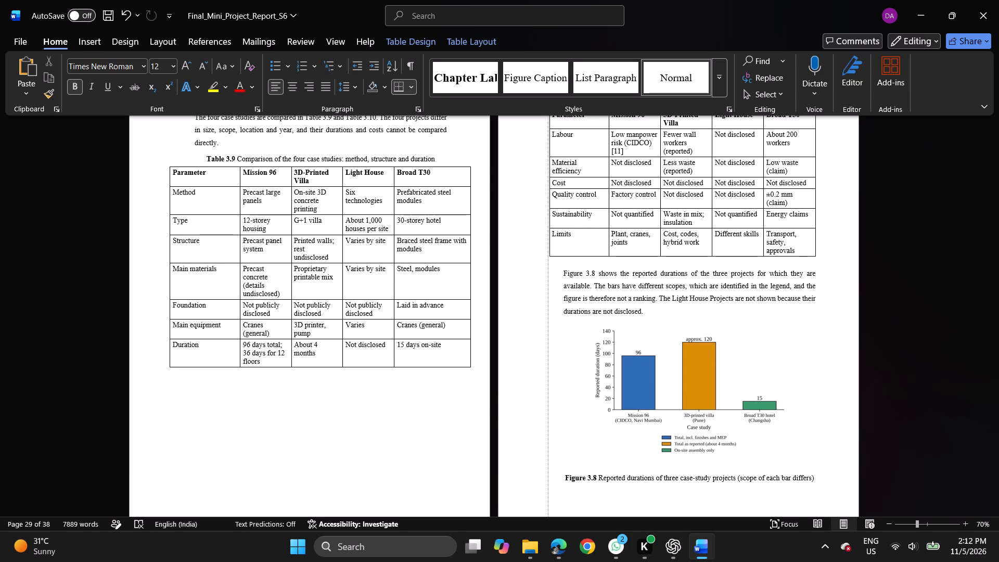
pyautogui.moveTo(547, 194); pyautogui.dragTo(546, 194)
pyautogui.scroll(1, 794, 254)
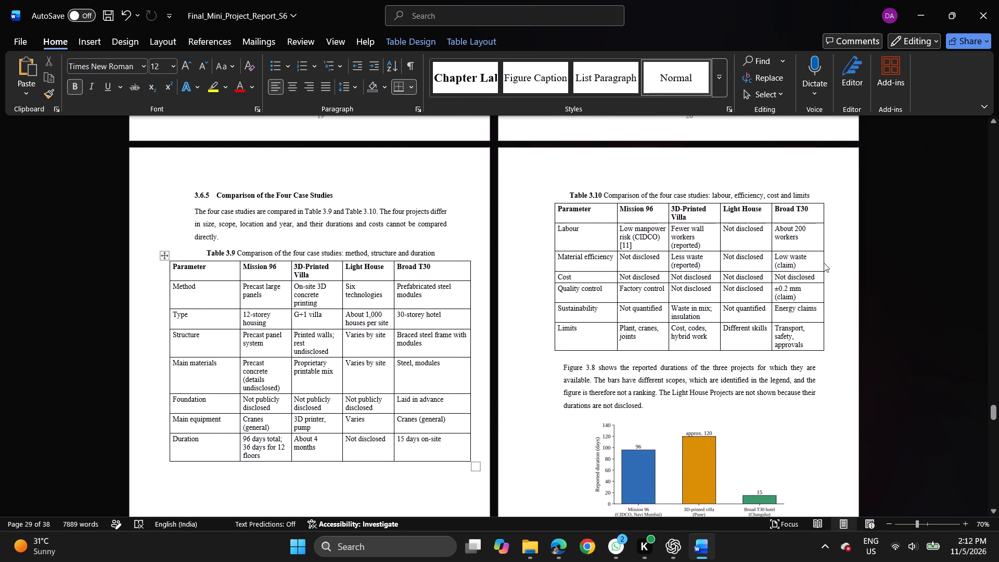
pyautogui.moveTo(824, 263); pyautogui.dragTo(838, 265)
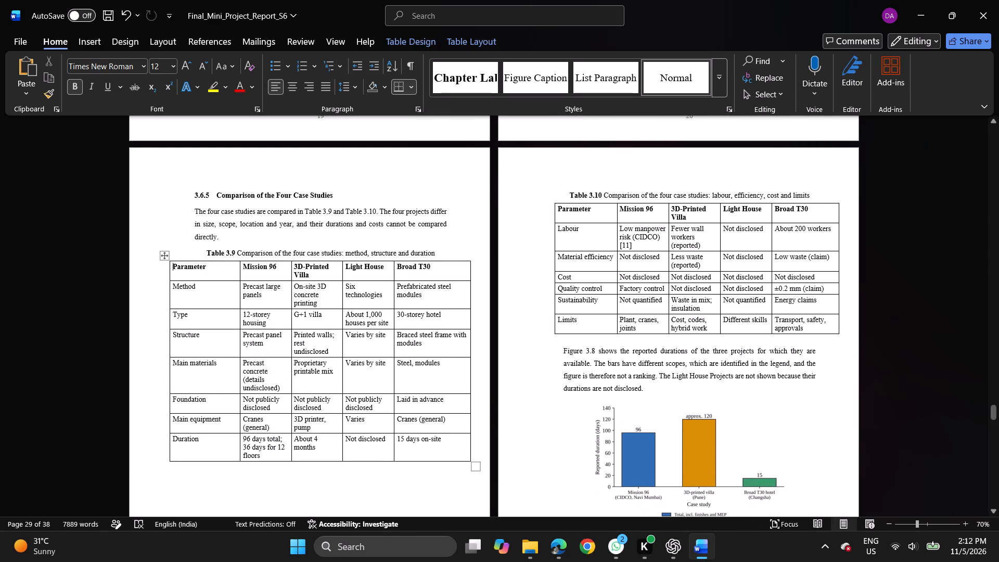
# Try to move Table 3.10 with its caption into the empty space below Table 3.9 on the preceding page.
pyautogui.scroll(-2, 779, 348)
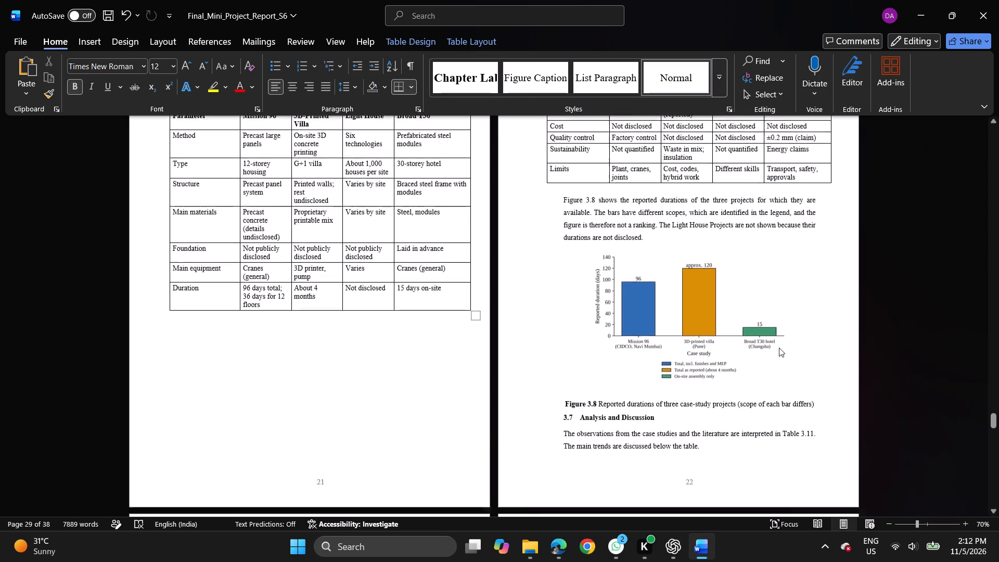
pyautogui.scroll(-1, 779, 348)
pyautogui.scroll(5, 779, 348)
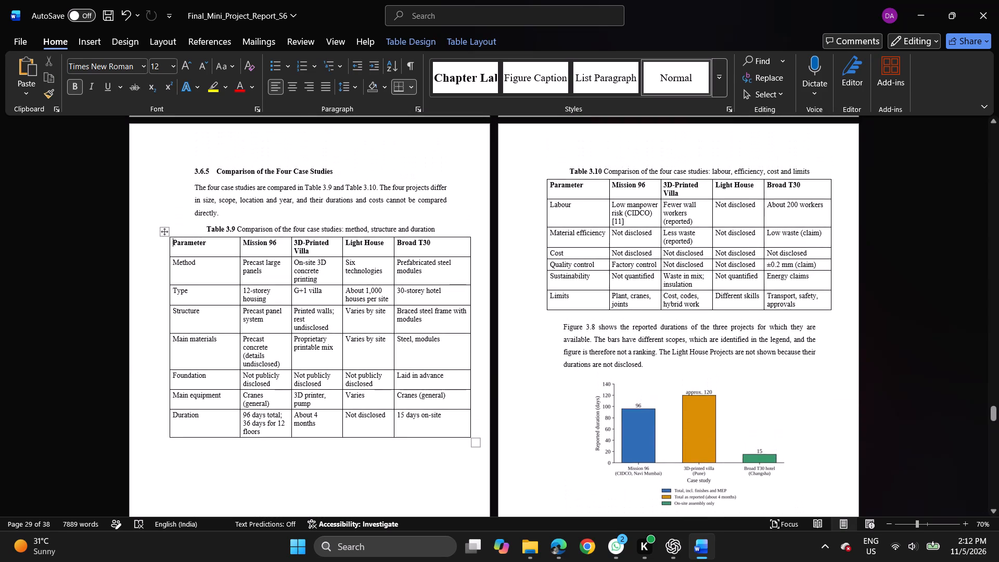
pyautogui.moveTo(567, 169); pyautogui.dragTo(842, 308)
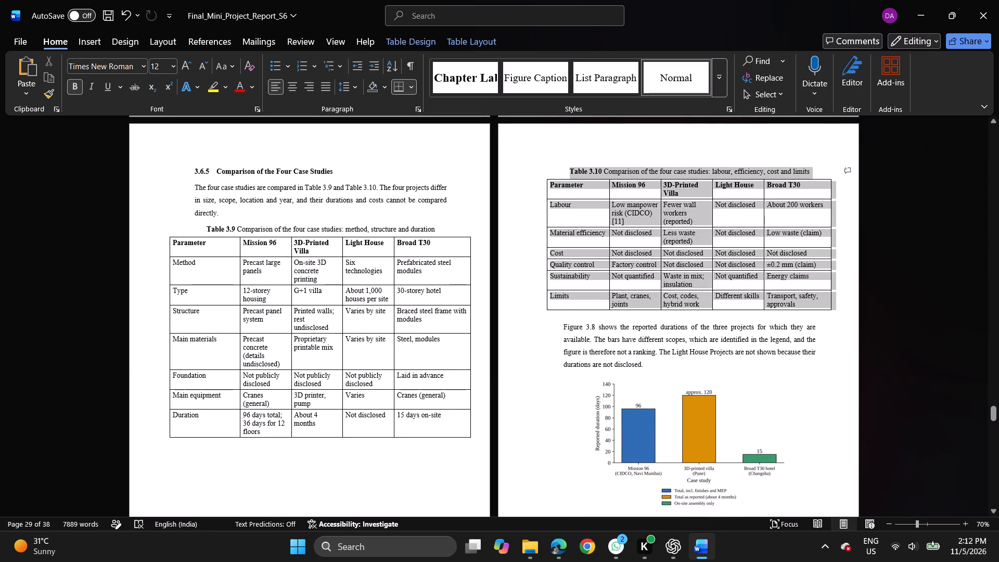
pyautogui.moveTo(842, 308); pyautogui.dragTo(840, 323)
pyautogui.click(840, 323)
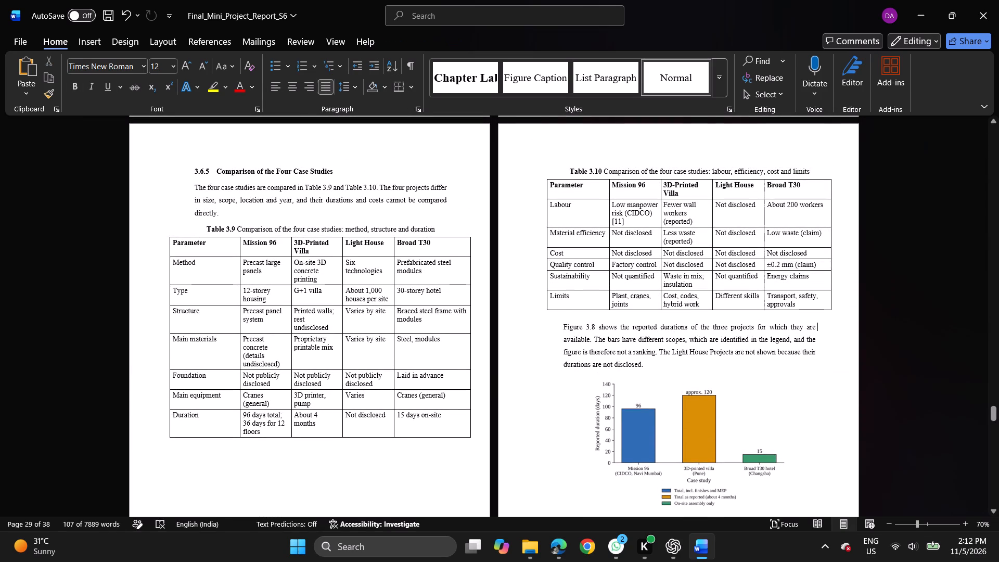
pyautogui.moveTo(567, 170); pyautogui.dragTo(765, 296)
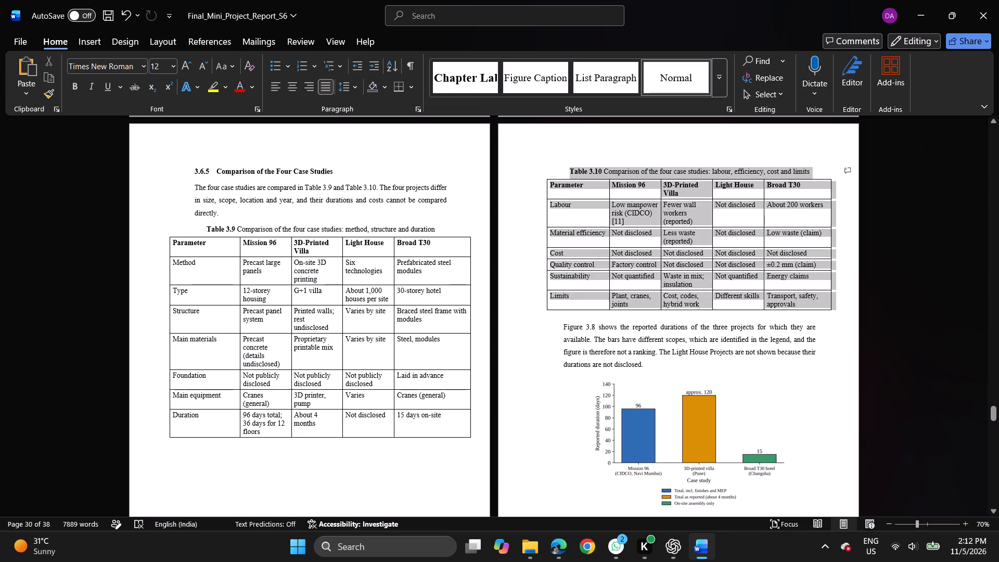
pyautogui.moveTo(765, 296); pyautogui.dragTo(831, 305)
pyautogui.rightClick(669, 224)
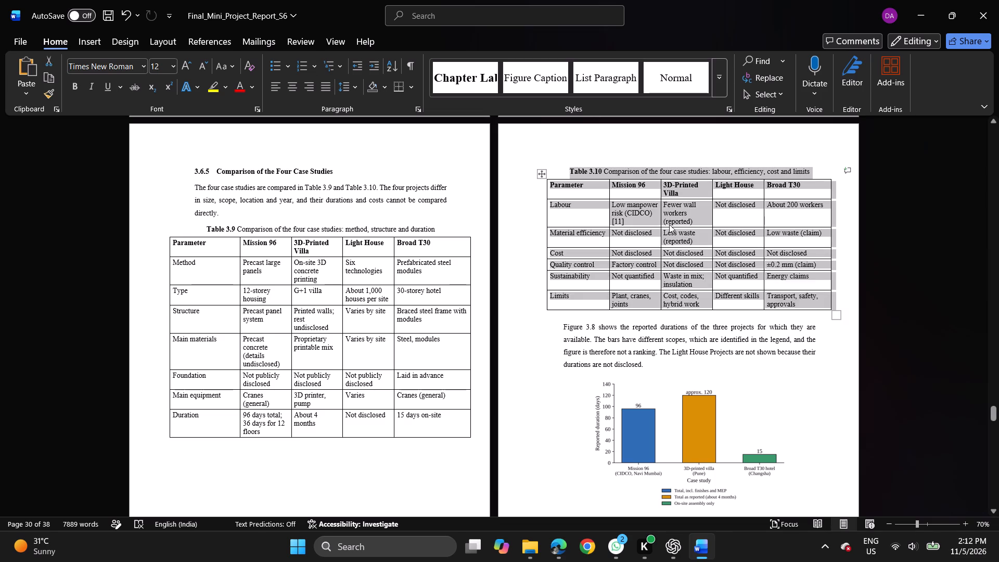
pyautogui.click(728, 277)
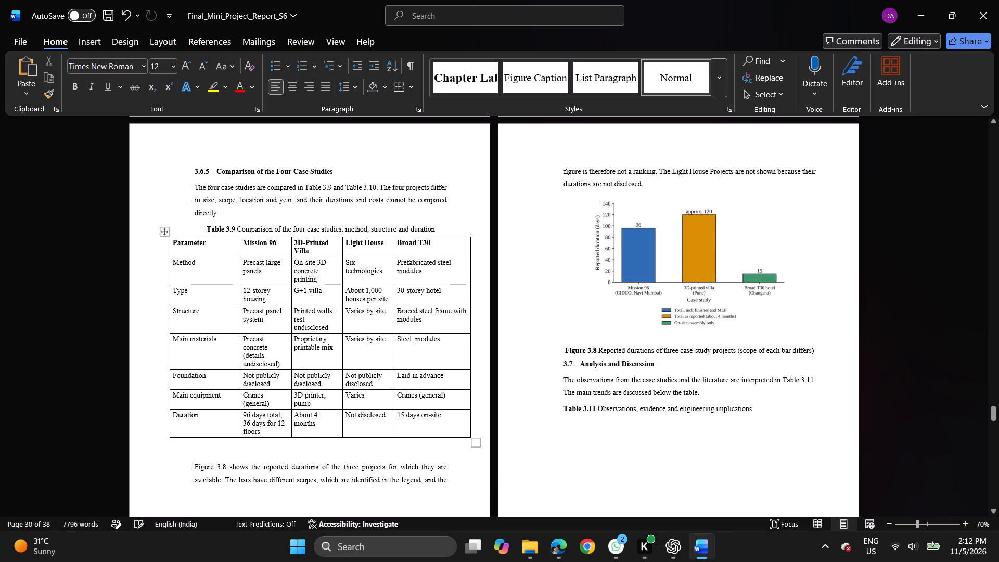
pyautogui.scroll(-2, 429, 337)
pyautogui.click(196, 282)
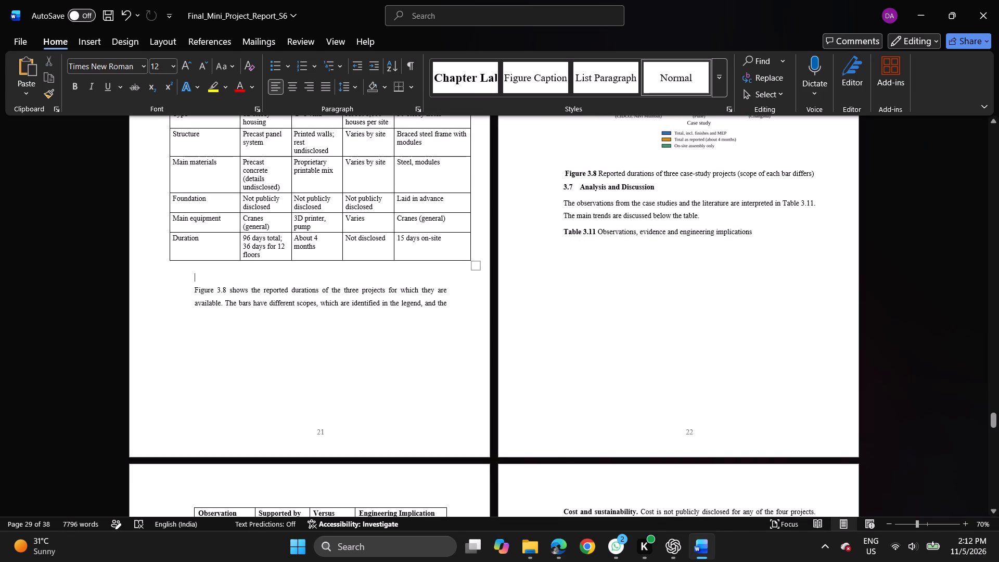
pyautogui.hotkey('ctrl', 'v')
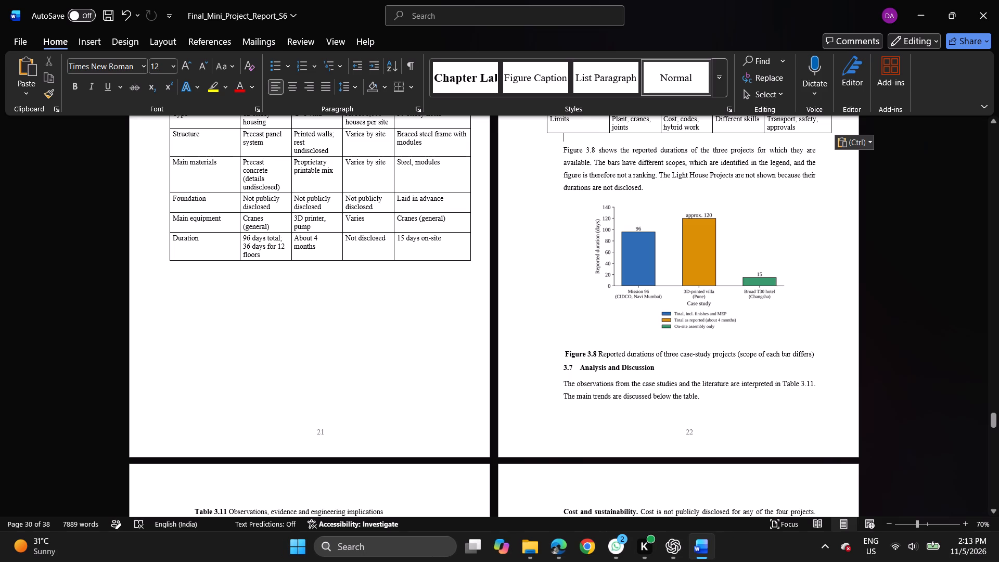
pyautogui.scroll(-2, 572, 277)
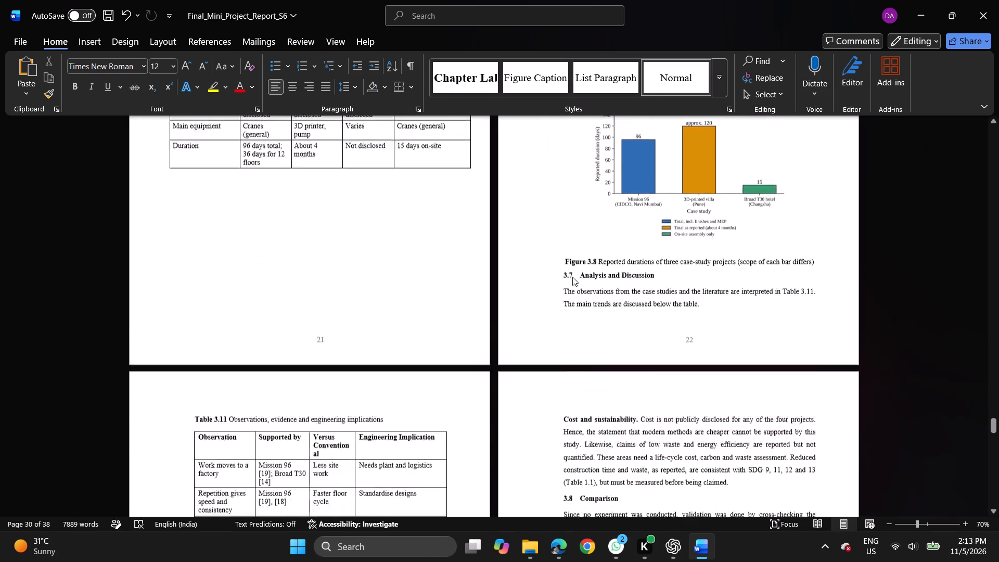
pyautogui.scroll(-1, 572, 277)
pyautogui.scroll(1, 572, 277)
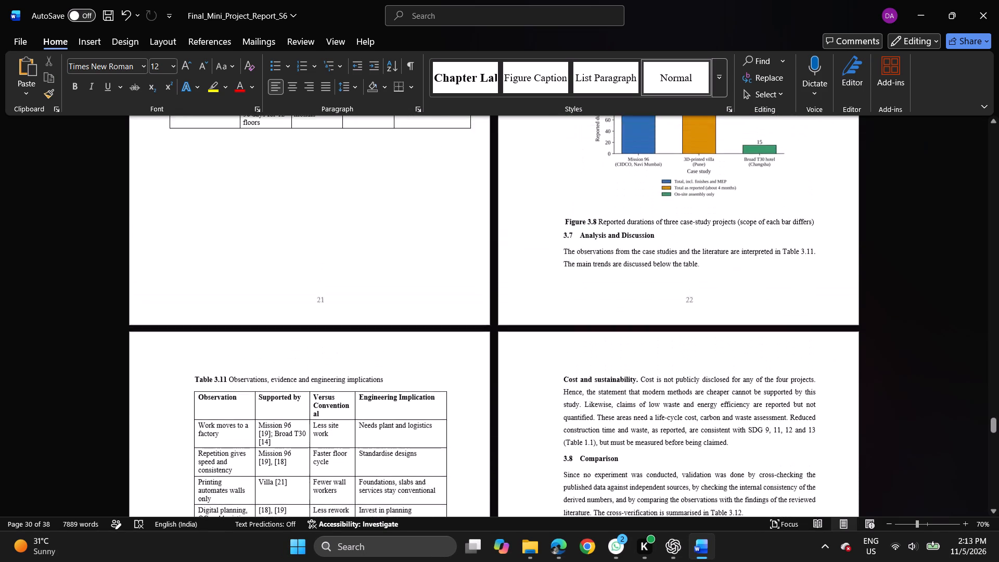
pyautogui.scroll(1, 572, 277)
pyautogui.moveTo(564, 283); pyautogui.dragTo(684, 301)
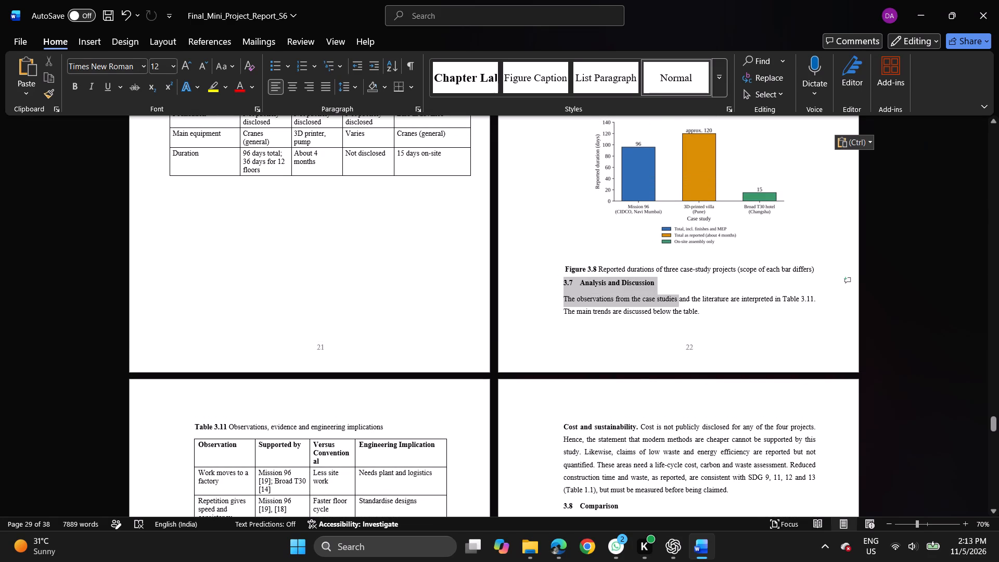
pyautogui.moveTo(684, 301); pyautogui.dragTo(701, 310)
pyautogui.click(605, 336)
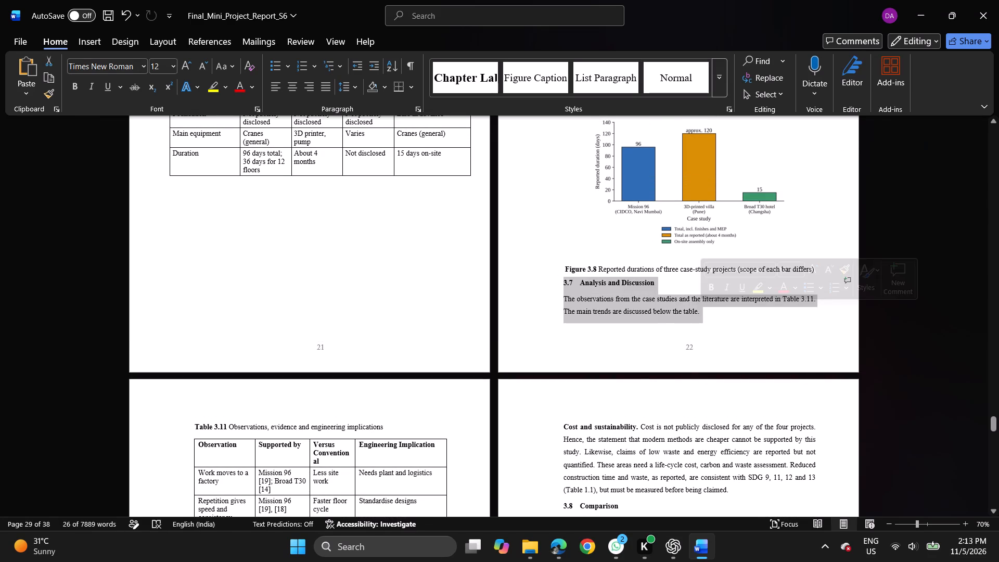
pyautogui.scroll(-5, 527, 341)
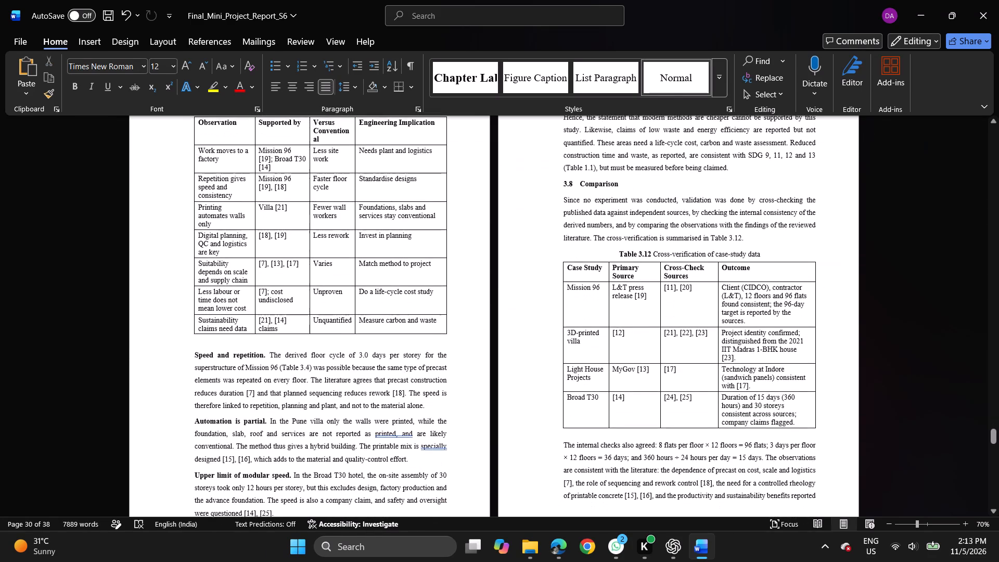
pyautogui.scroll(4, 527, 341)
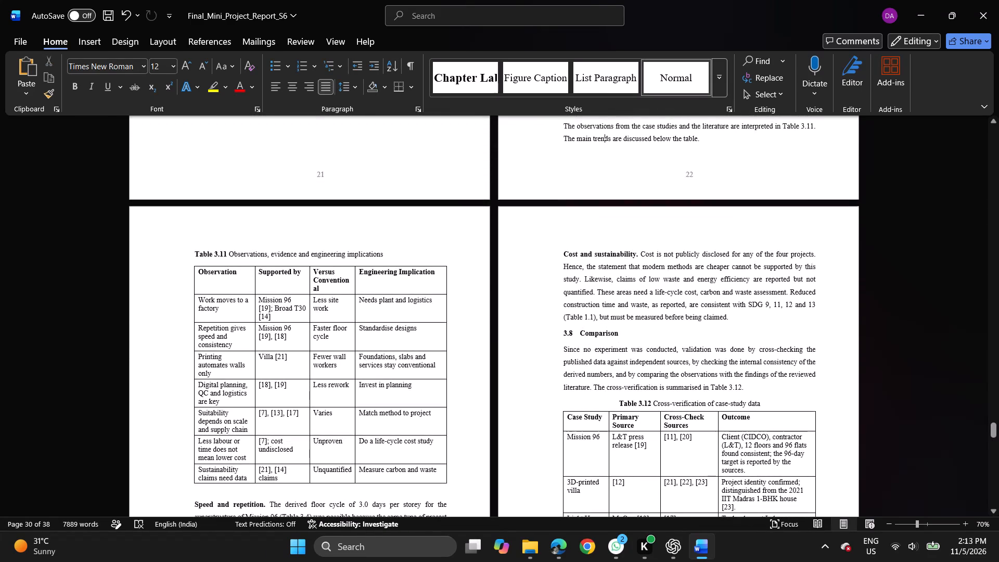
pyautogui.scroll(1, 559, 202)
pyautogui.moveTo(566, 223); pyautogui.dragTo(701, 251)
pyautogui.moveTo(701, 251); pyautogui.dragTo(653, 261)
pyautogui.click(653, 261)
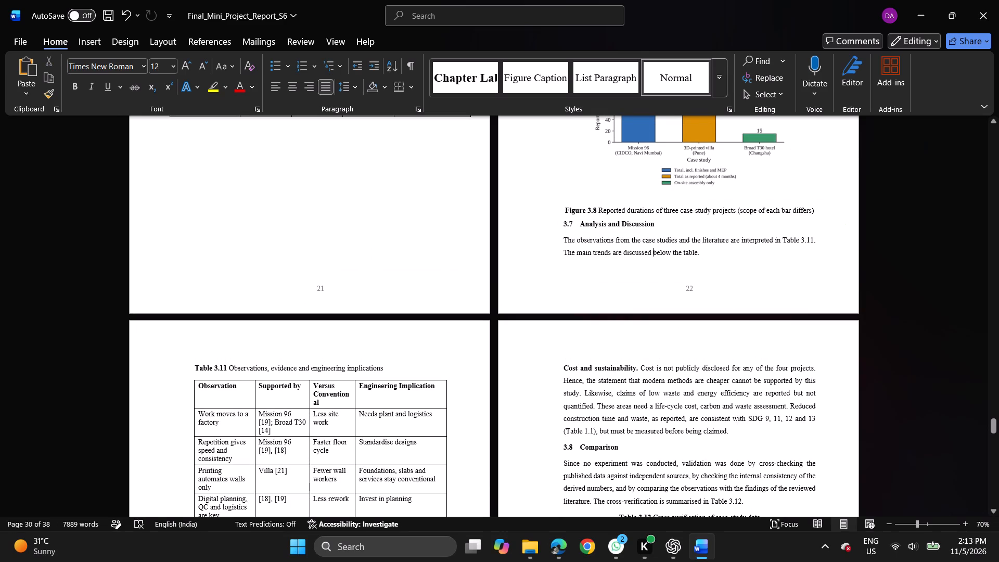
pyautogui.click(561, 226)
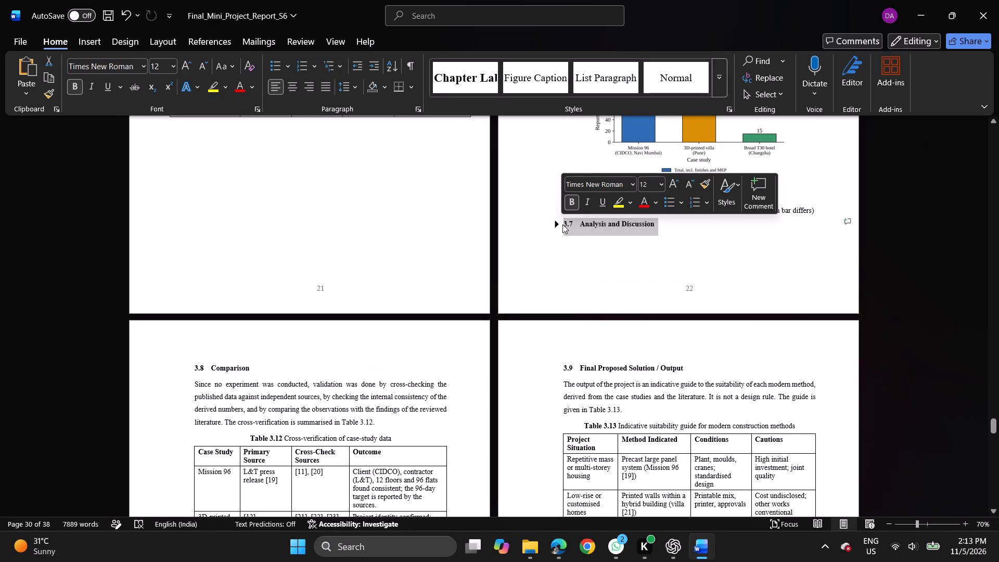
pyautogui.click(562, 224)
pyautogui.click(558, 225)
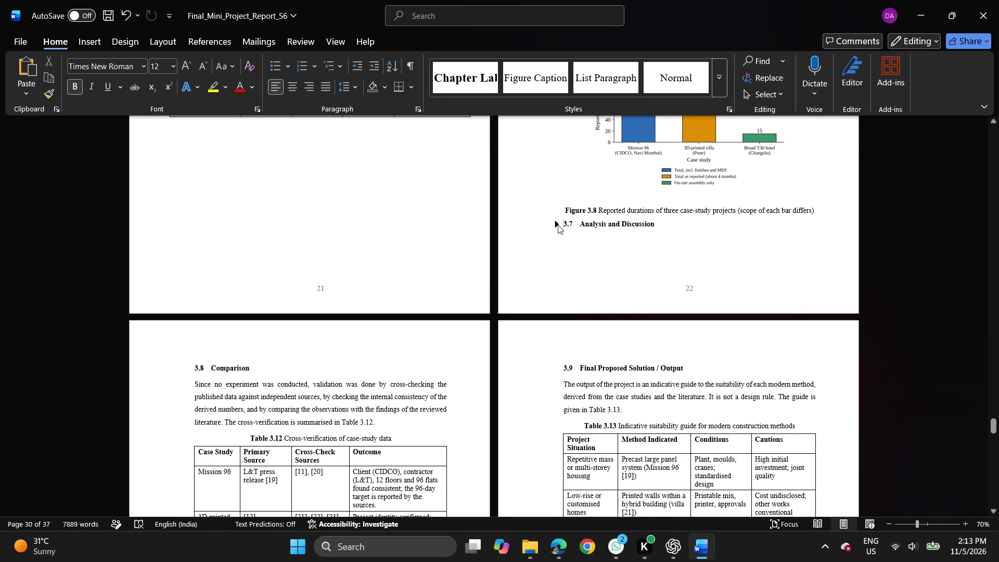
# Cut the Section 3.7 Analysis and Discussion heading and its introductory paragraph, removing the leftover full stop and line below the Figure 3.8 caption.
pyautogui.moveTo(564, 223); pyautogui.dragTo(711, 262)
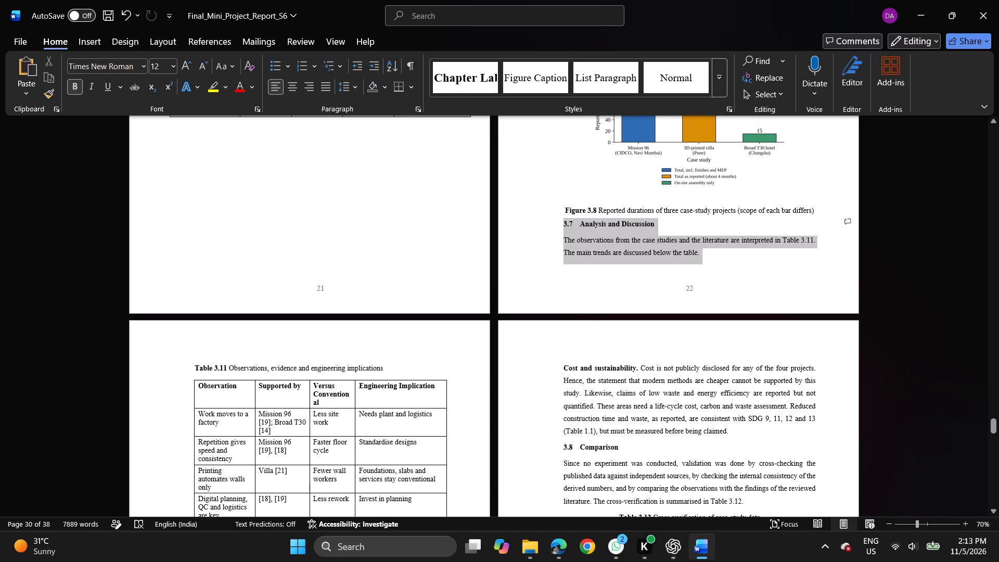
pyautogui.moveTo(711, 262); pyautogui.dragTo(698, 254)
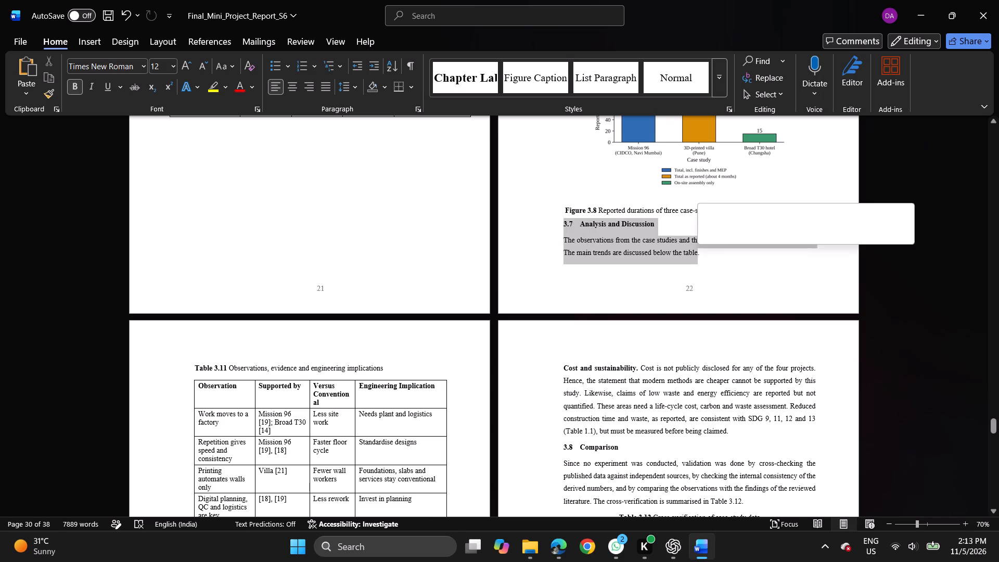
pyautogui.rightClick(645, 239)
pyautogui.click(684, 275)
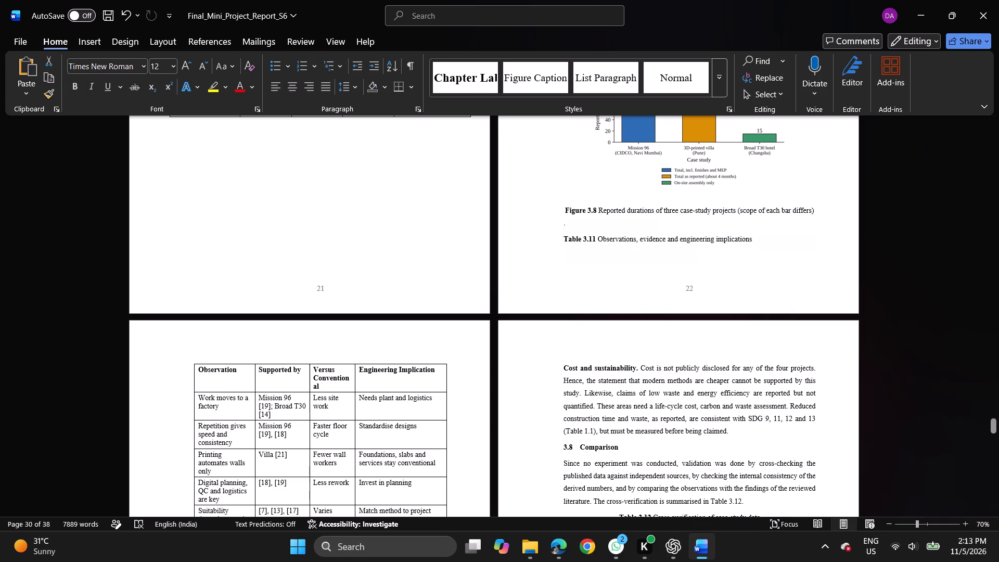
pyautogui.press('Right')
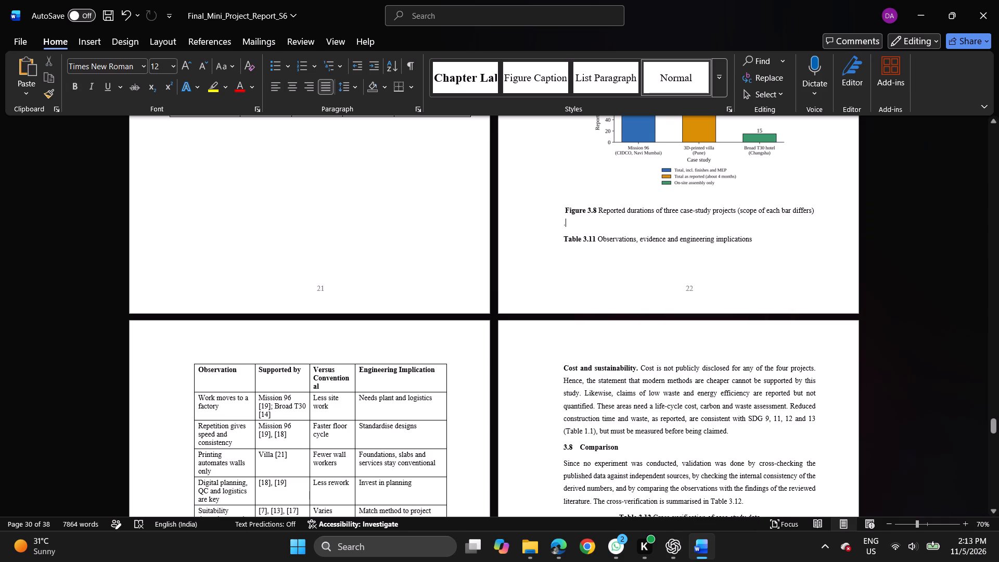
pyautogui.press('BackSpace')
pyautogui.press('BackSpace')
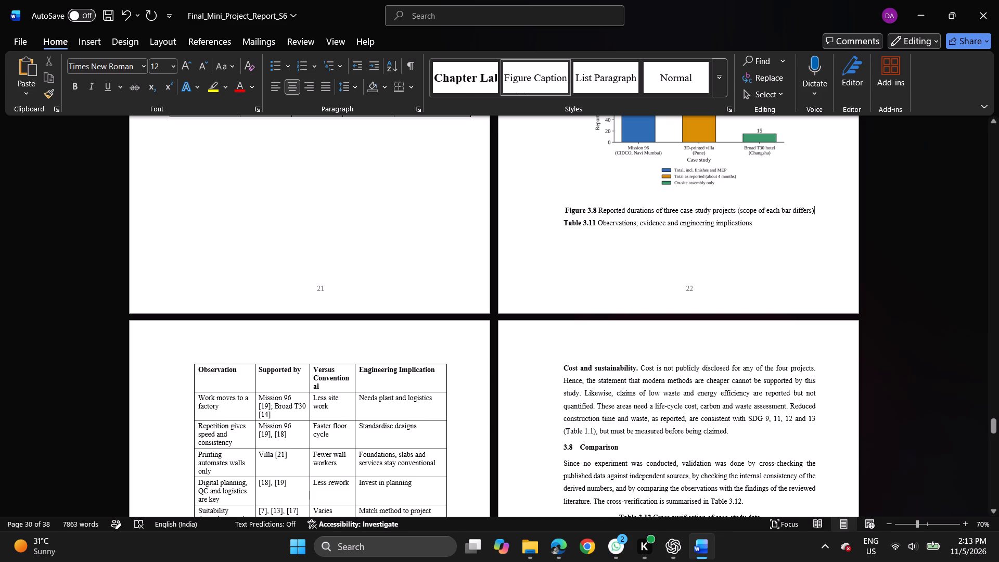
# Paste the Section 3.7 heading and introductory paragraph on a new justified line below Table 3.9 on the preceding page.
pyautogui.scroll(2, 237, 263)
pyautogui.click(169, 295)
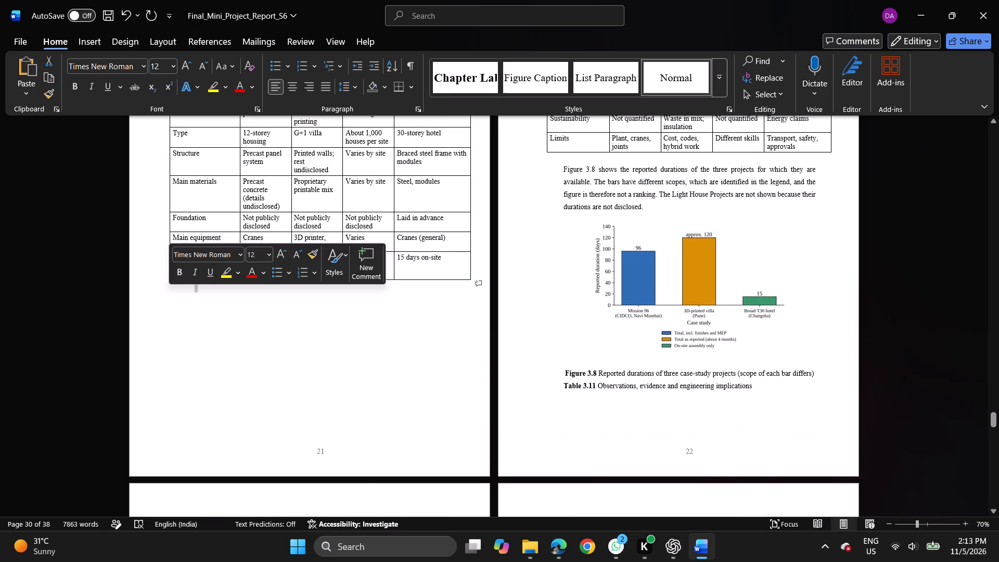
pyautogui.click(169, 295)
pyautogui.click(171, 296)
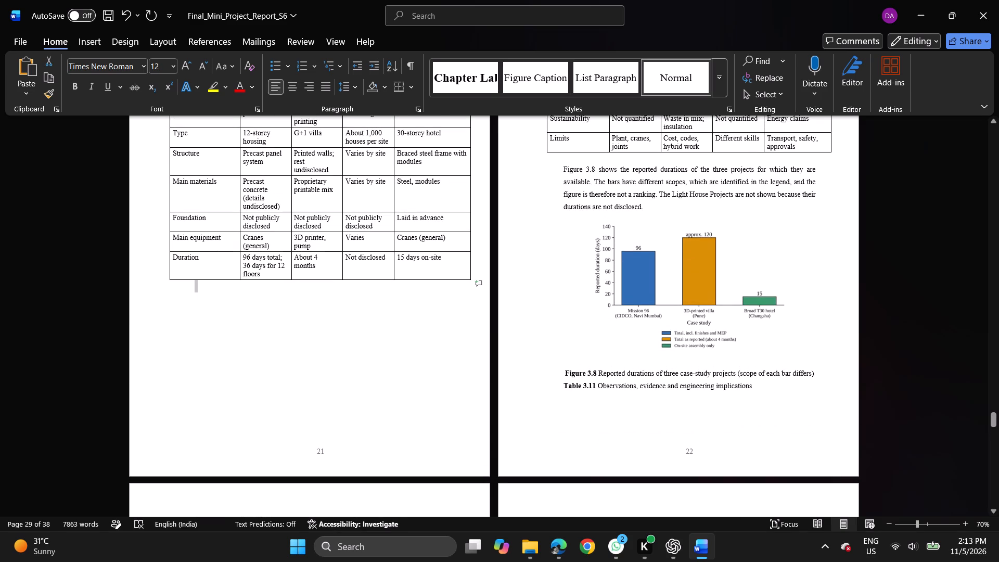
pyautogui.click(171, 302)
pyautogui.click(240, 286)
pyautogui.press('Return')
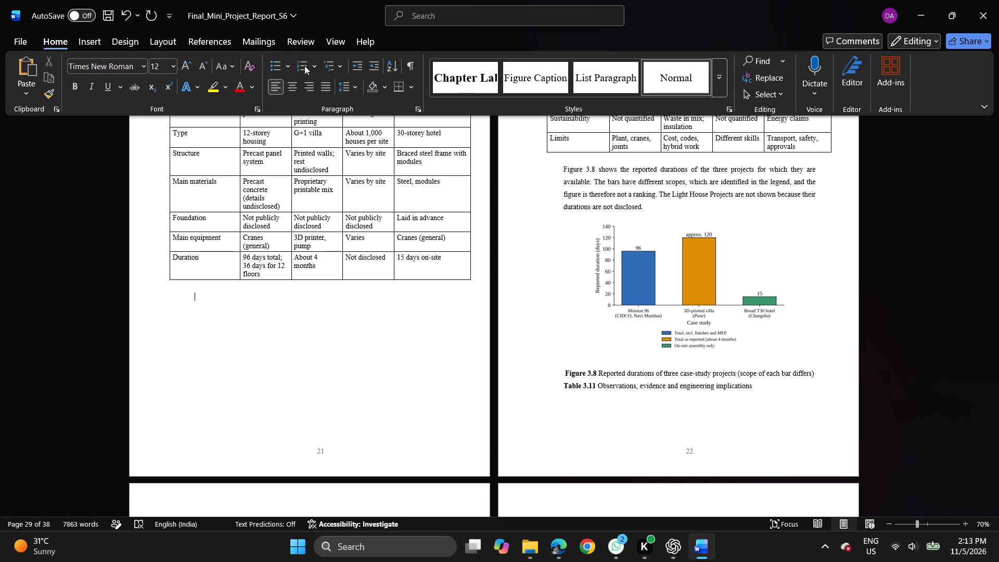
pyautogui.click(321, 78)
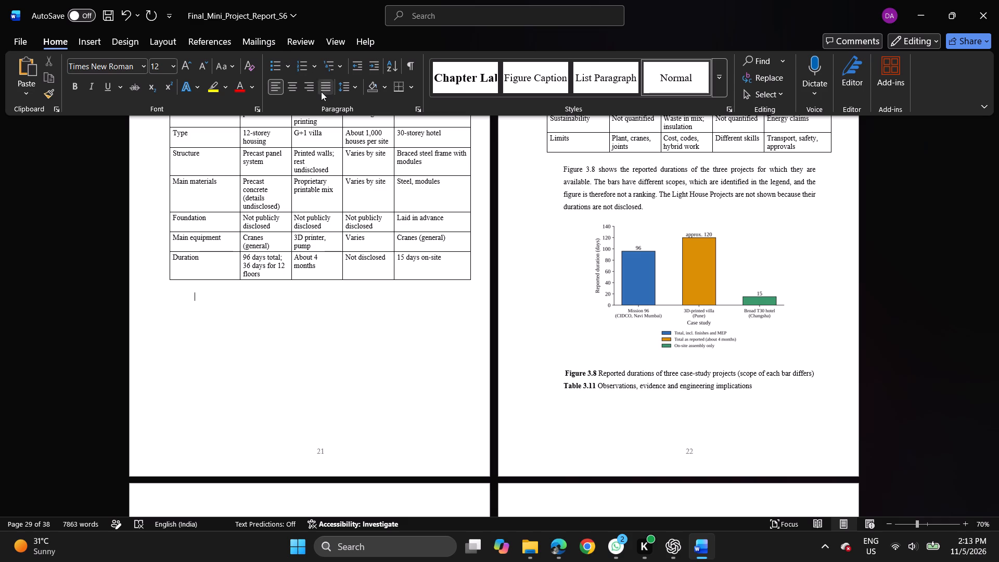
pyautogui.click(320, 91)
pyautogui.hotkey('ctrl', 'v')
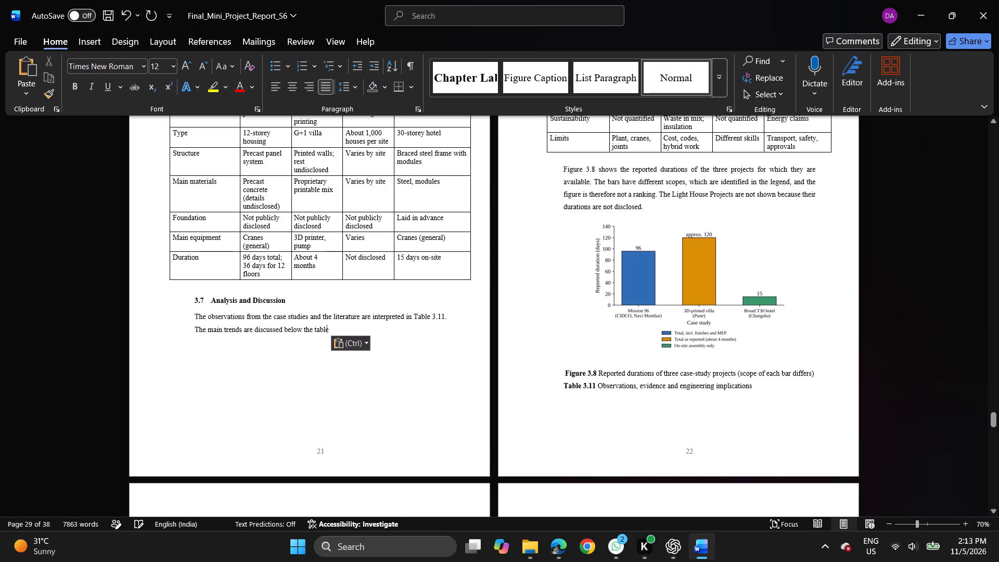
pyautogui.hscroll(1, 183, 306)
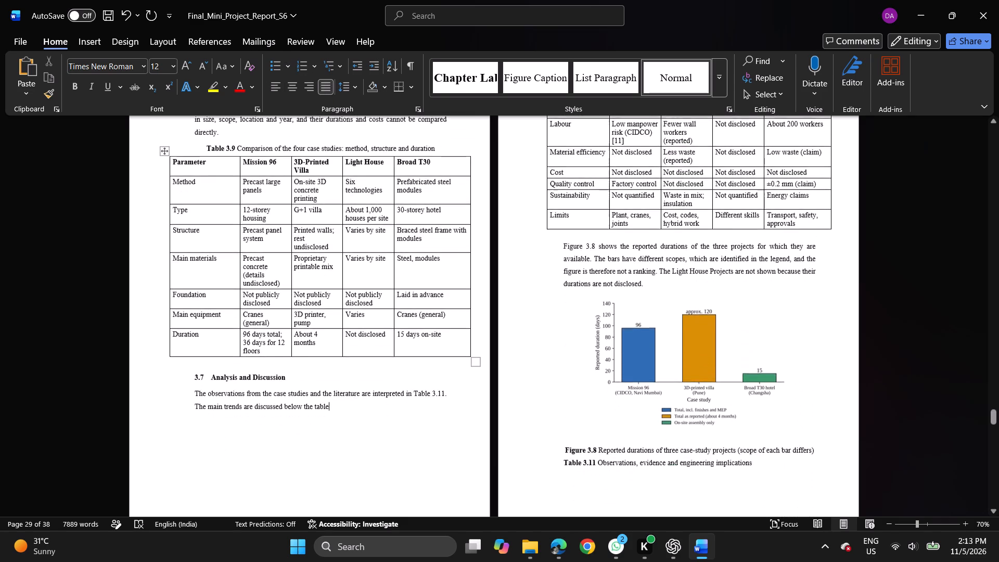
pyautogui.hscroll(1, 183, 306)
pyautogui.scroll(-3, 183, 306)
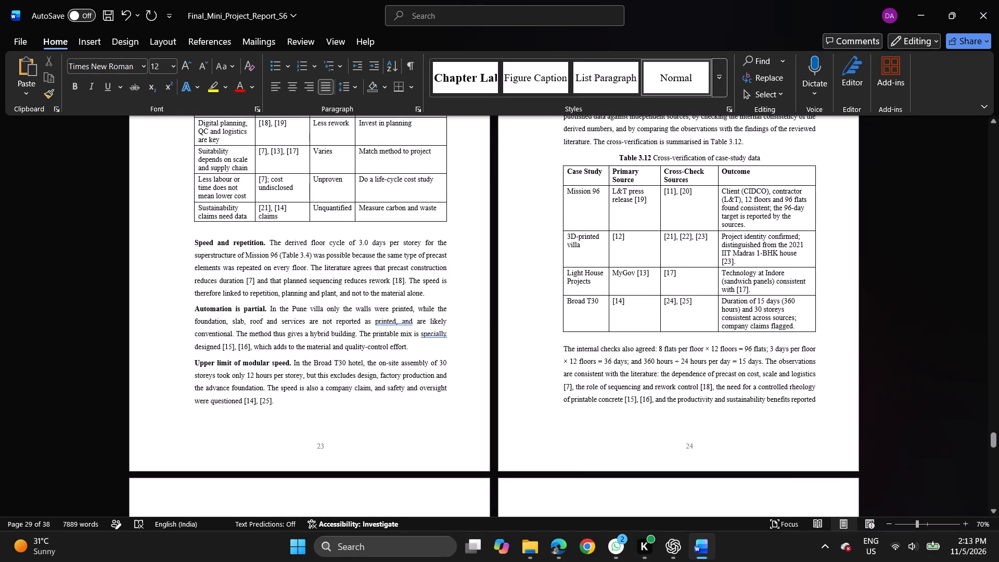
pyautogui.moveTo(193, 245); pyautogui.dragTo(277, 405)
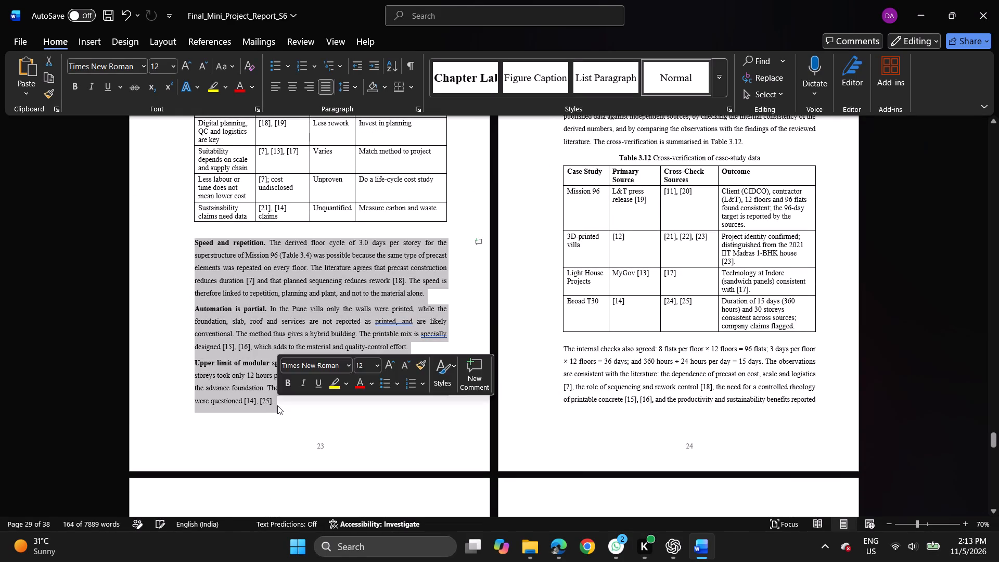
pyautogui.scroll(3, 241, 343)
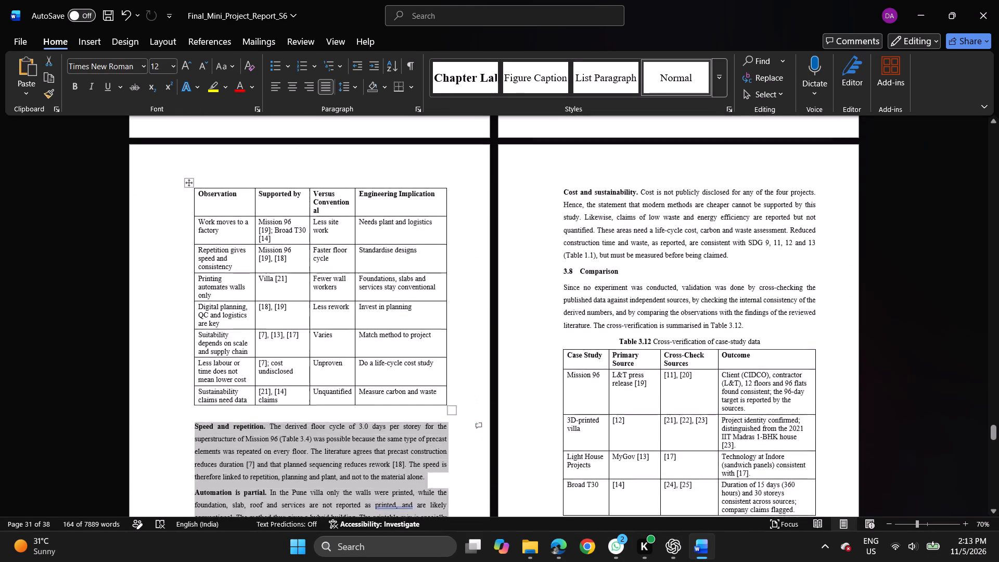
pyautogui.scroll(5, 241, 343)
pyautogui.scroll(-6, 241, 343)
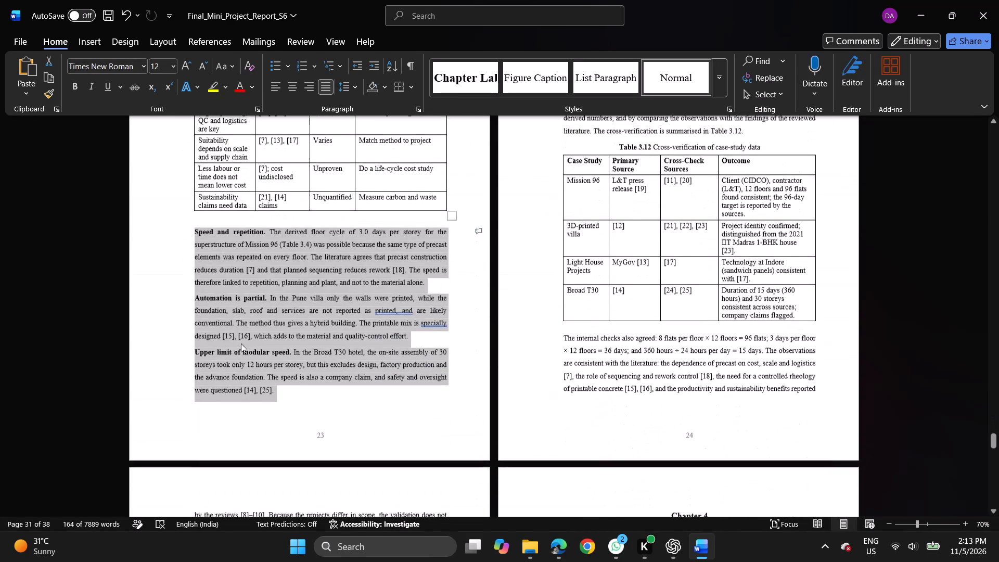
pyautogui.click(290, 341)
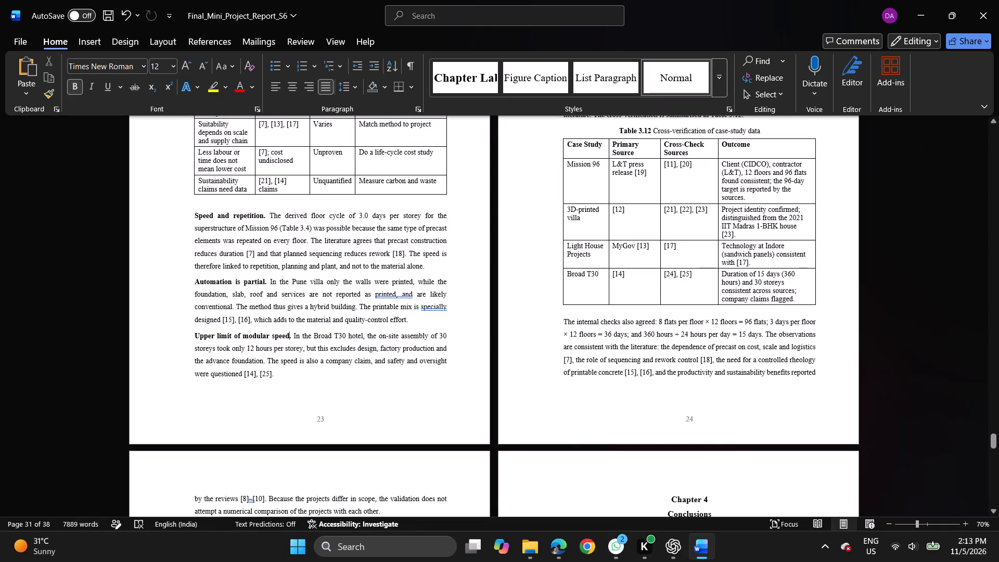
# Move the Speed and repetition paragraph from below Table 3.11 onto a new line after the Section 3.7 introductory paragraph.
pyautogui.moveTo(193, 214); pyautogui.dragTo(424, 263)
pyautogui.rightClick(317, 237)
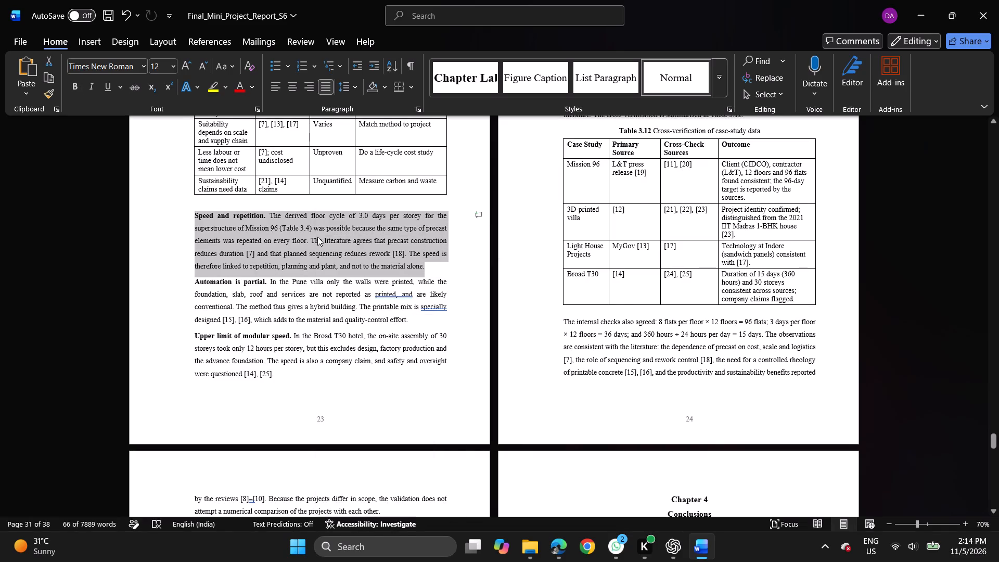
pyautogui.click(366, 284)
pyautogui.scroll(4, 341, 239)
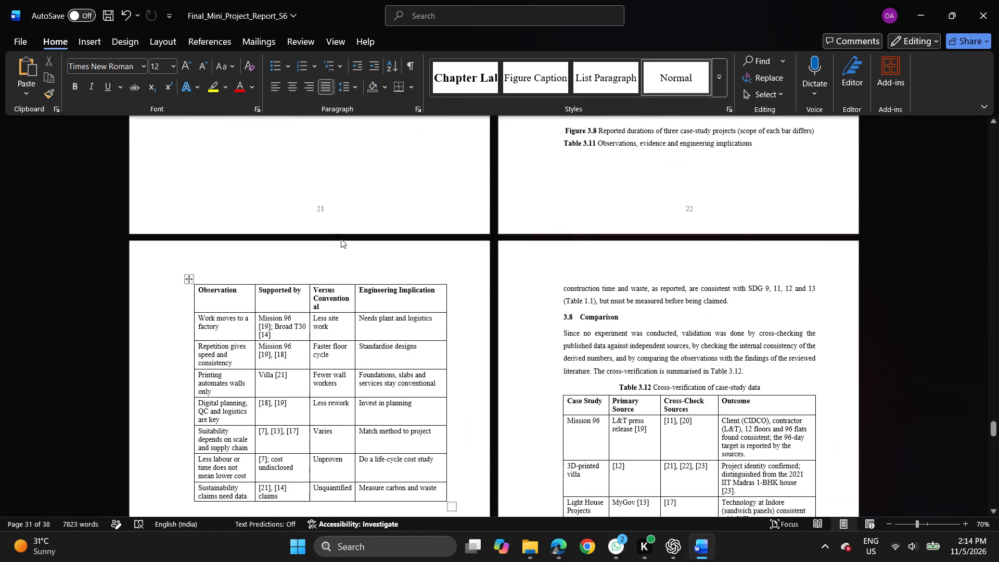
pyautogui.scroll(1, 335, 248)
pyautogui.click(335, 186)
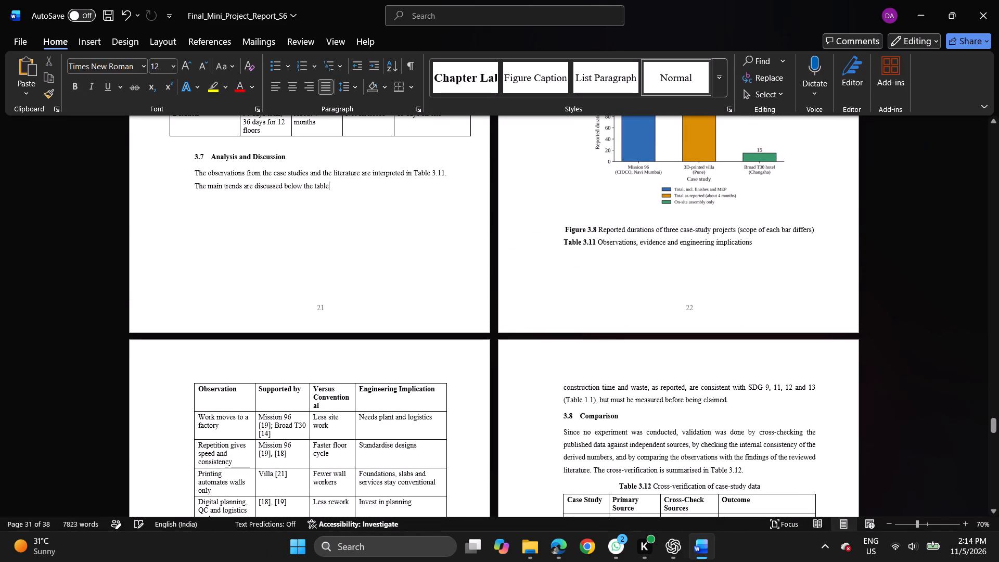
pyautogui.press('Return')
pyautogui.hotkey('ctrl', 'v')
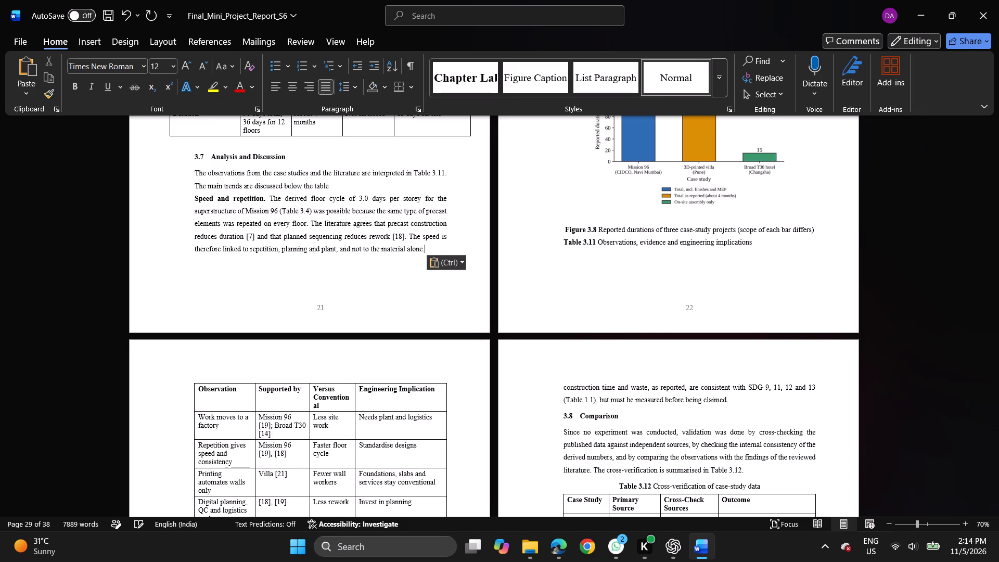
# Push the Table 3.11 caption onto the next page above its table by inserting three blank lines before it.
pyautogui.scroll(1, 335, 186)
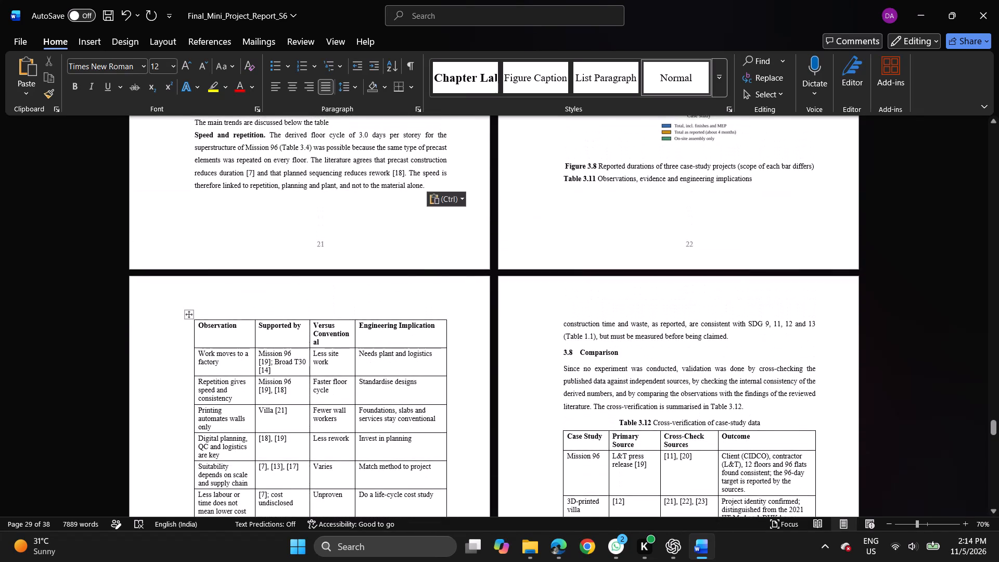
pyautogui.scroll(1, 335, 186)
pyautogui.click(565, 275)
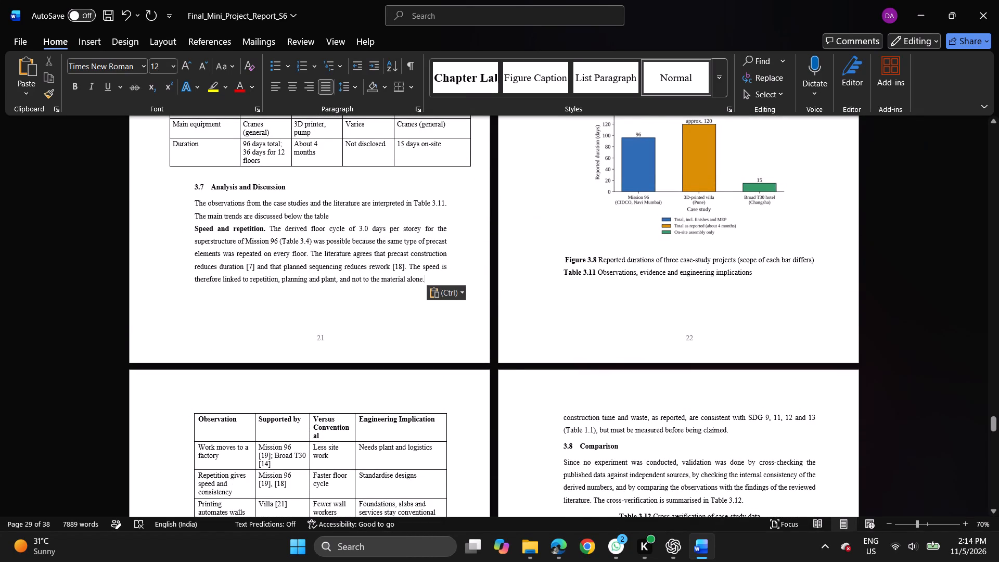
pyautogui.press('Return')
pyautogui.press('Return')
pyautogui.press('Return')
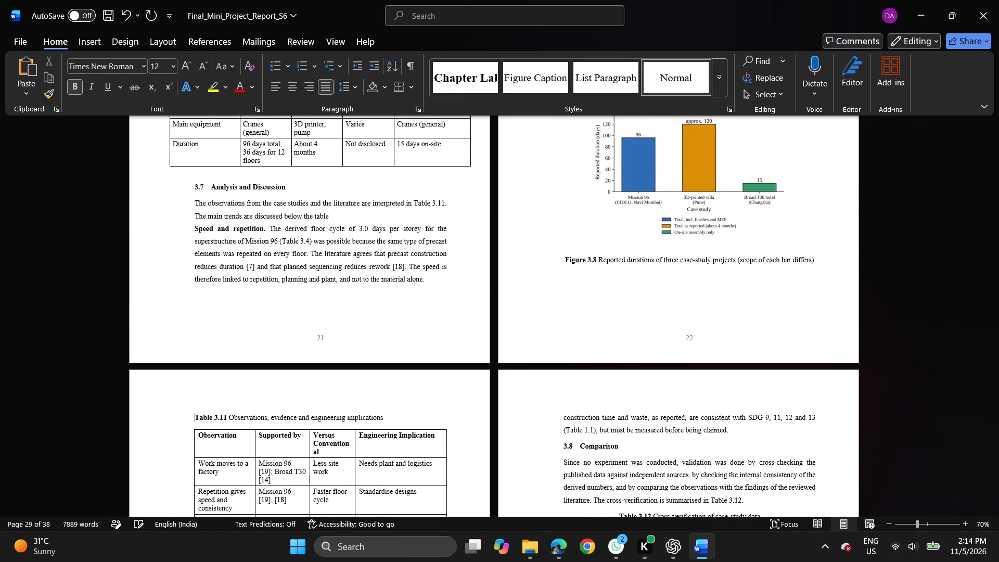
# Move the Automation is partial paragraph from below Table 3.11 into the empty space under the Figure 3.8 caption.
pyautogui.scroll(-4, 565, 275)
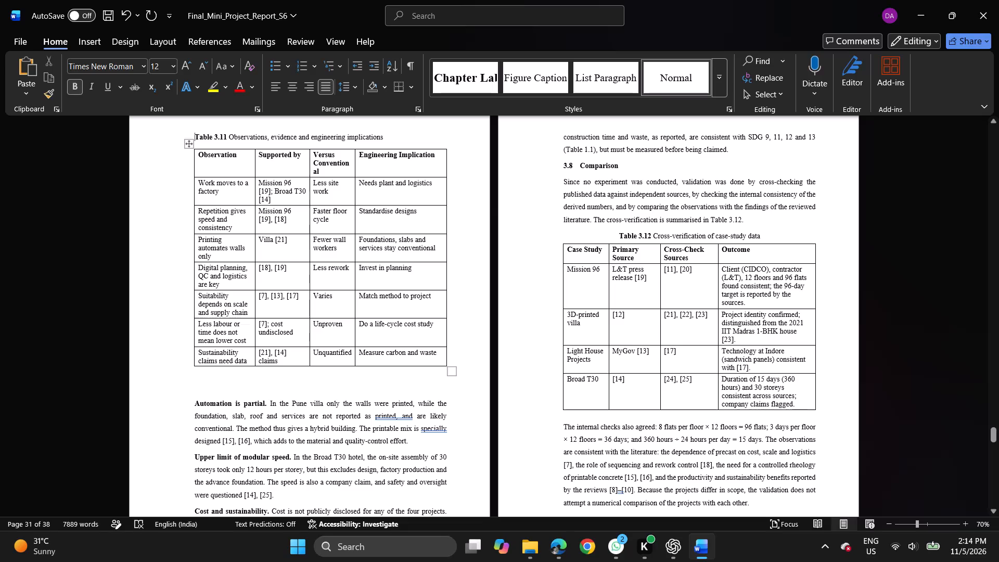
pyautogui.moveTo(193, 404); pyautogui.dragTo(404, 445)
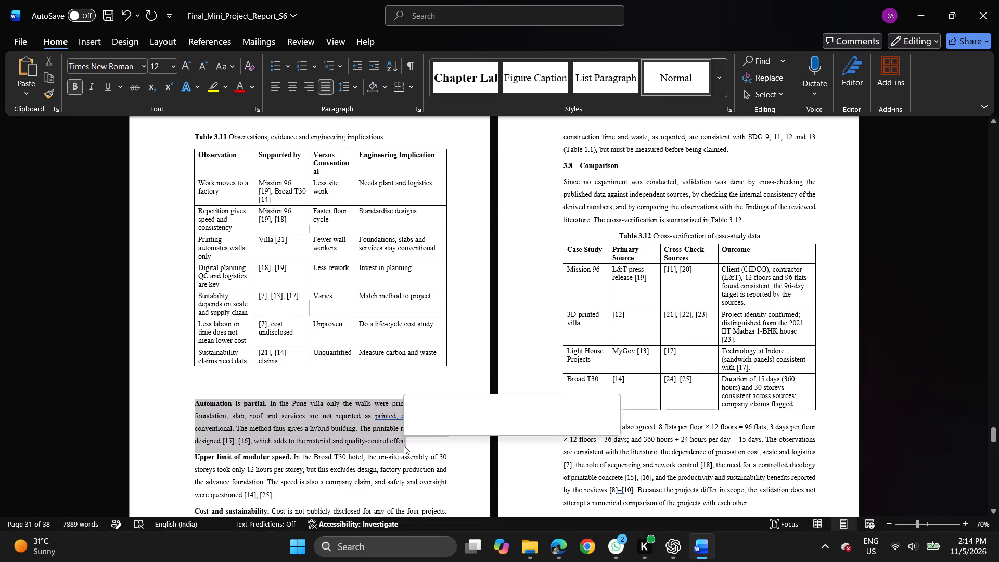
pyautogui.rightClick(351, 427)
pyautogui.click(399, 203)
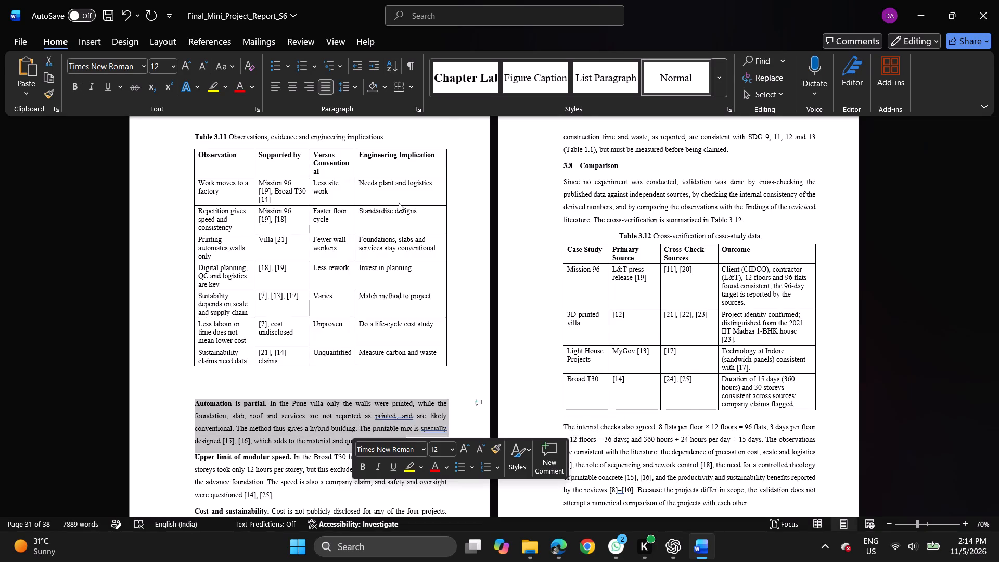
pyautogui.scroll(3, 390, 341)
pyautogui.click(572, 265)
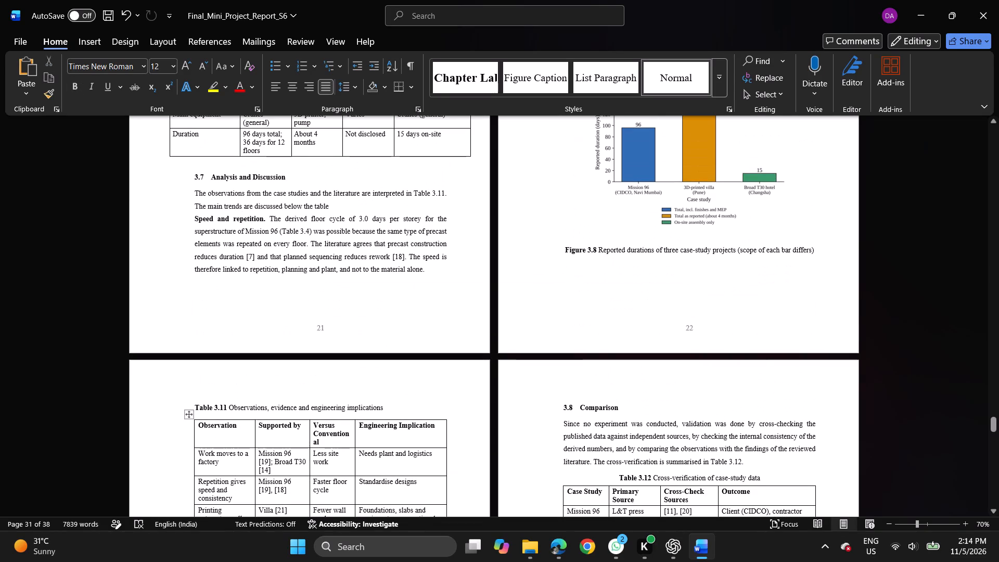
pyautogui.hotkey('ctrl', 'v')
# Remove the two blank lines above the Table 3.11 caption so it starts at the top of its page.
pyautogui.scroll(-1, 572, 265)
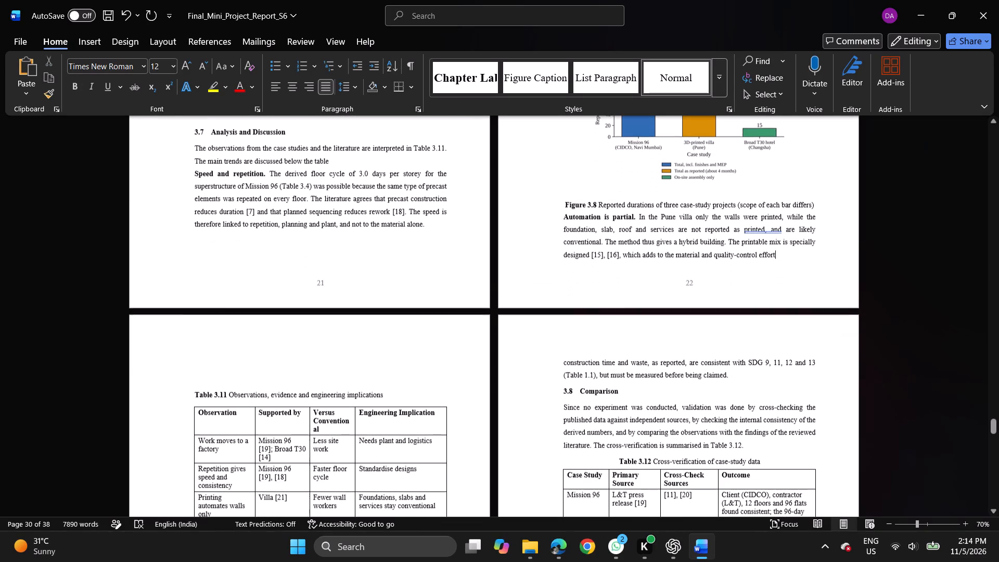
pyautogui.scroll(-1, 572, 265)
pyautogui.click(199, 382)
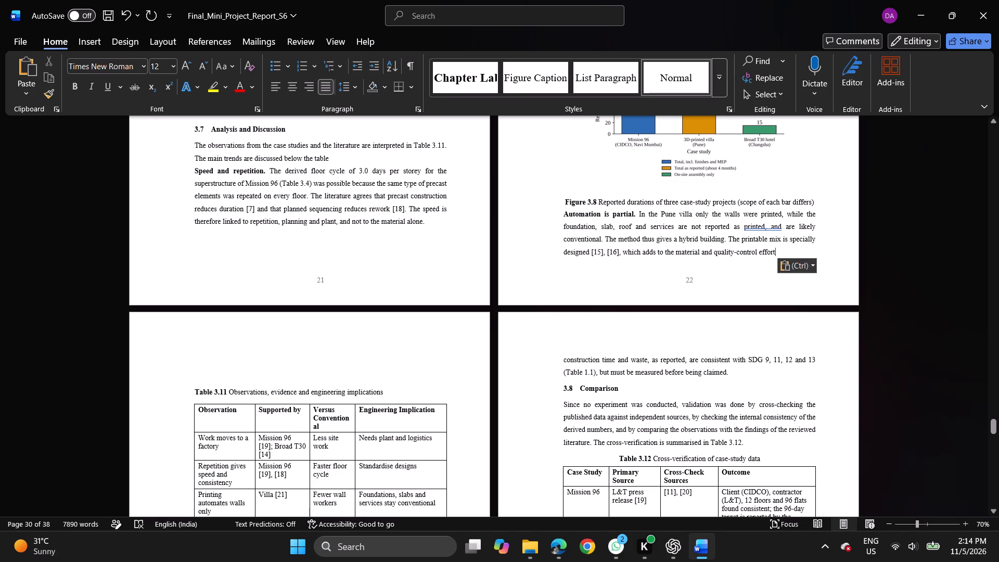
pyautogui.press('BackSpace')
pyautogui.press('BackSpace')
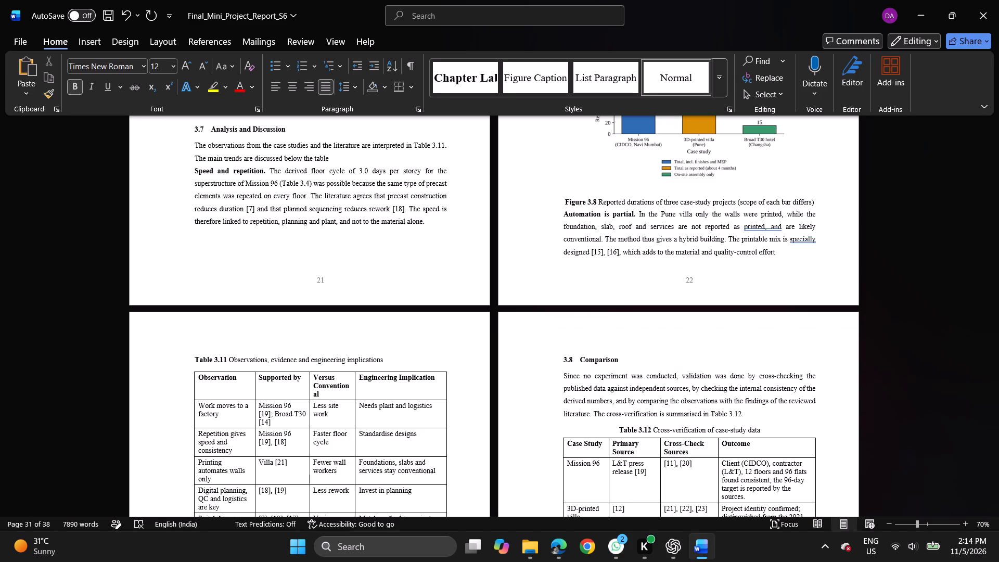
# Move the first two lines of the Upper limit of modular speed paragraph onto a new line below the Speed and repetition paragraph.
pyautogui.scroll(-4, 137, 471)
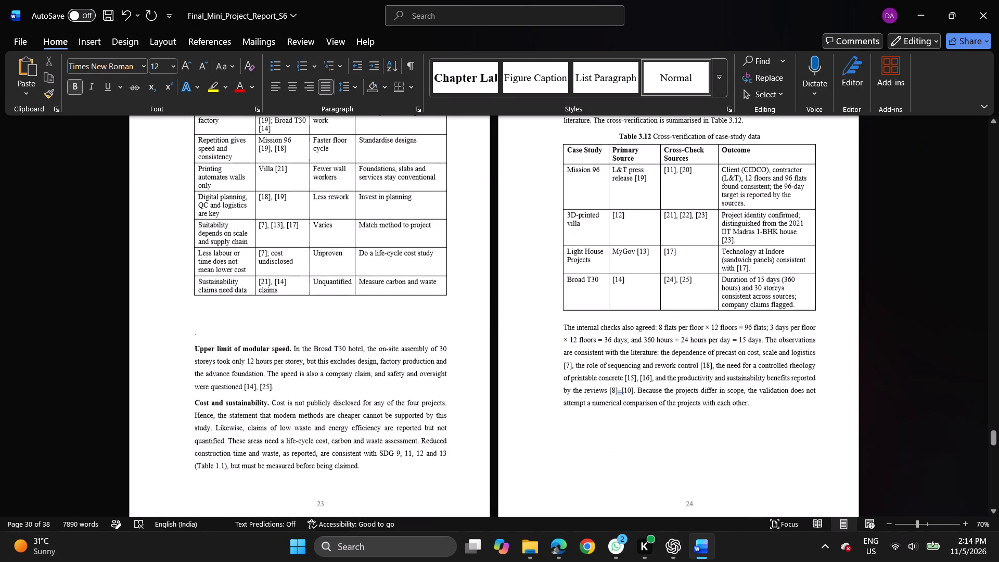
pyautogui.click(196, 329)
pyautogui.hscroll(1, 196, 329)
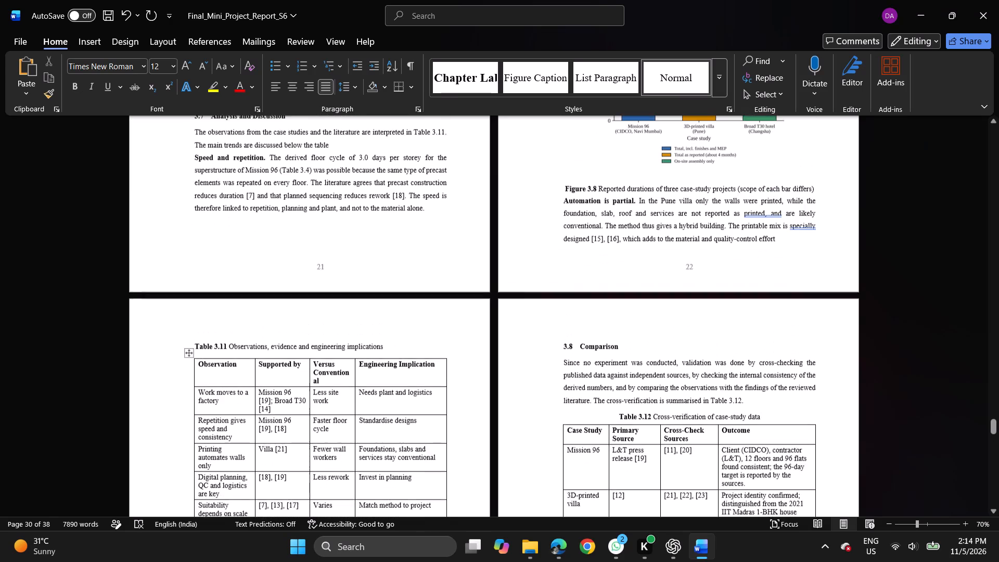
pyautogui.hscroll(1, 196, 329)
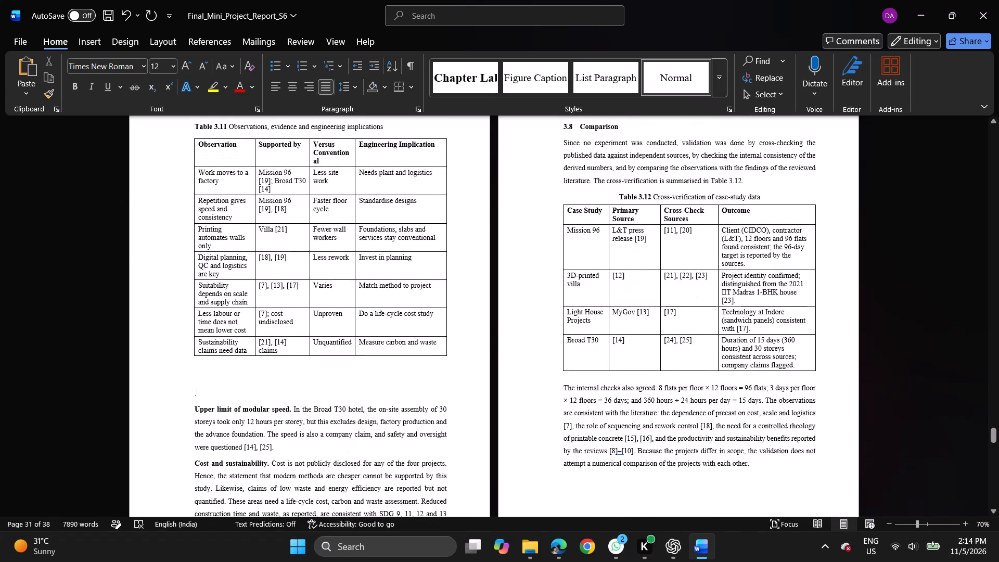
pyautogui.moveTo(195, 406); pyautogui.dragTo(450, 423)
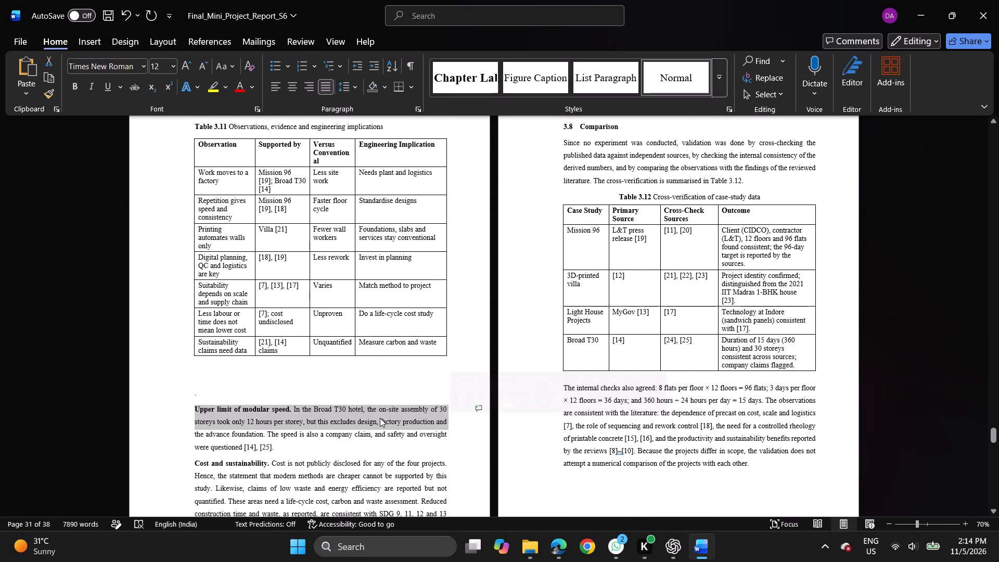
pyautogui.rightClick(380, 418)
pyautogui.click(414, 187)
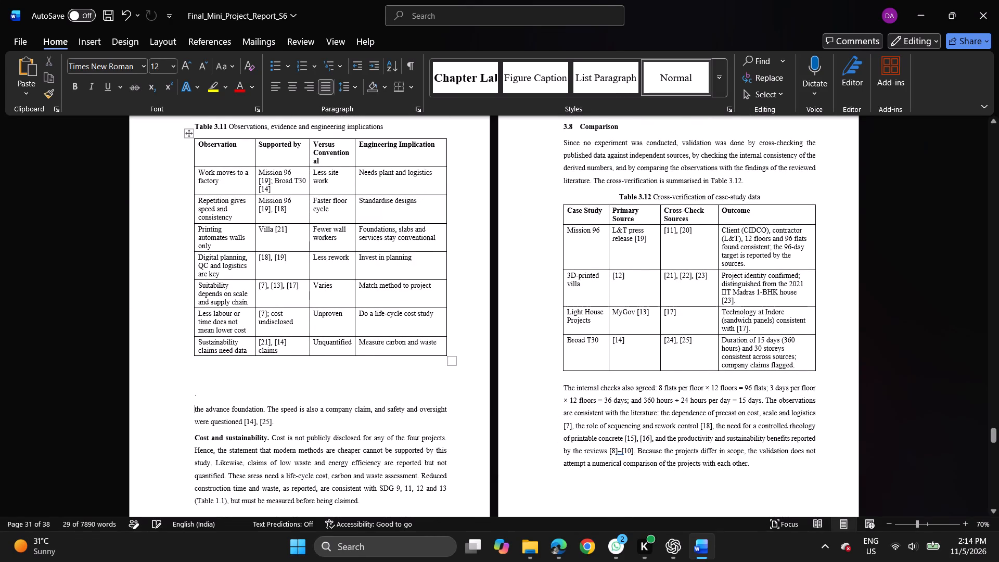
pyautogui.scroll(4, 326, 298)
pyautogui.click(433, 301)
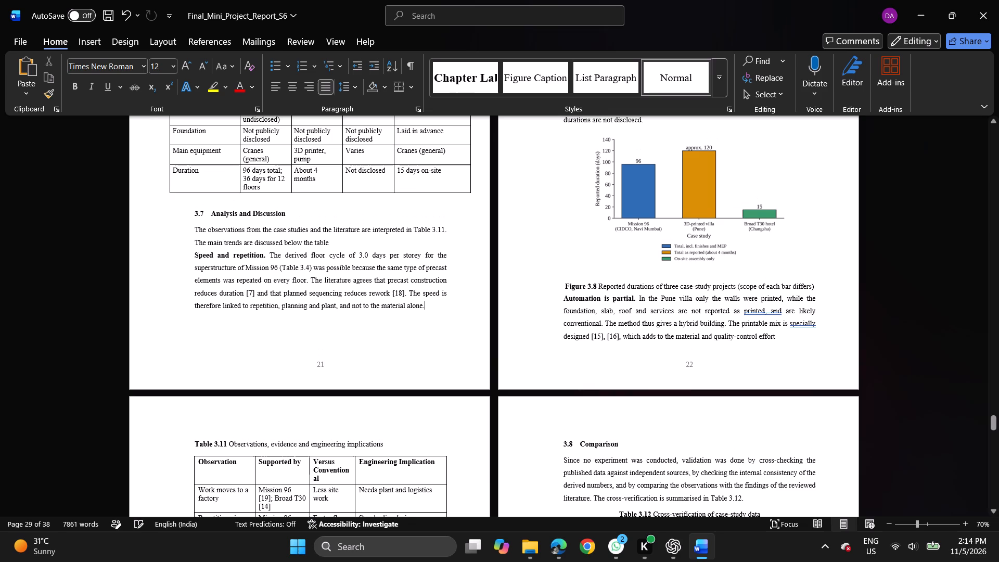
pyautogui.press('Return')
pyautogui.hotkey('ctrl', 'v')
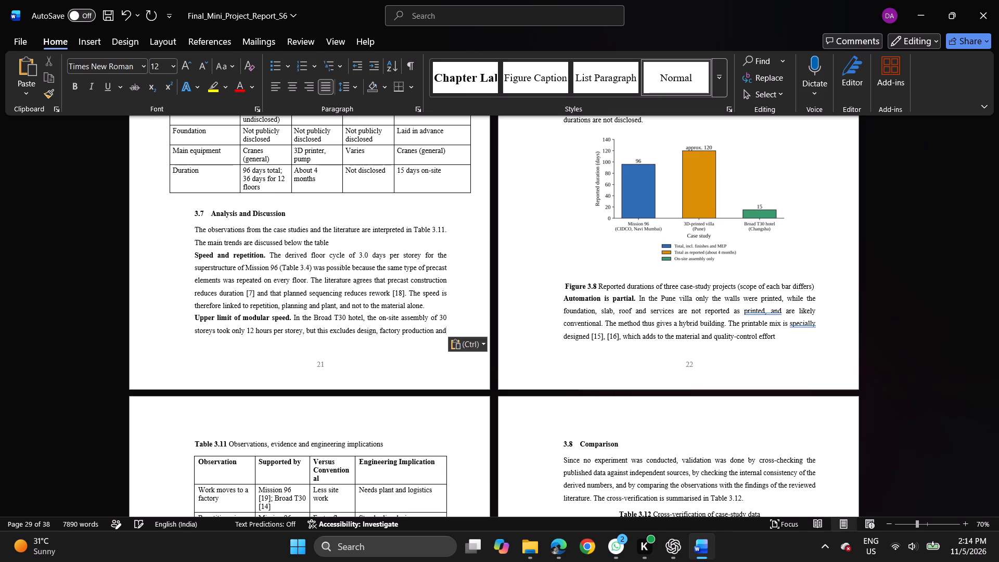
# Cut the remaining two lines of the Upper limit of modular speed paragraph, starting at "the advance foundation", from below Table 3.11.
pyautogui.scroll(-3, 393, 323)
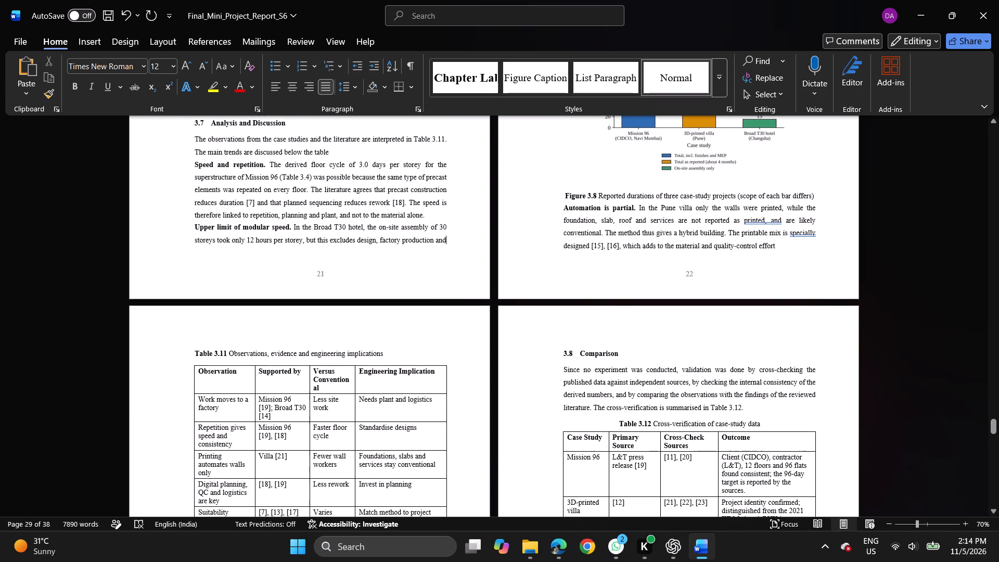
pyautogui.scroll(-3, 383, 407)
pyautogui.moveTo(191, 397); pyautogui.dragTo(280, 414)
pyautogui.rightClick(236, 404)
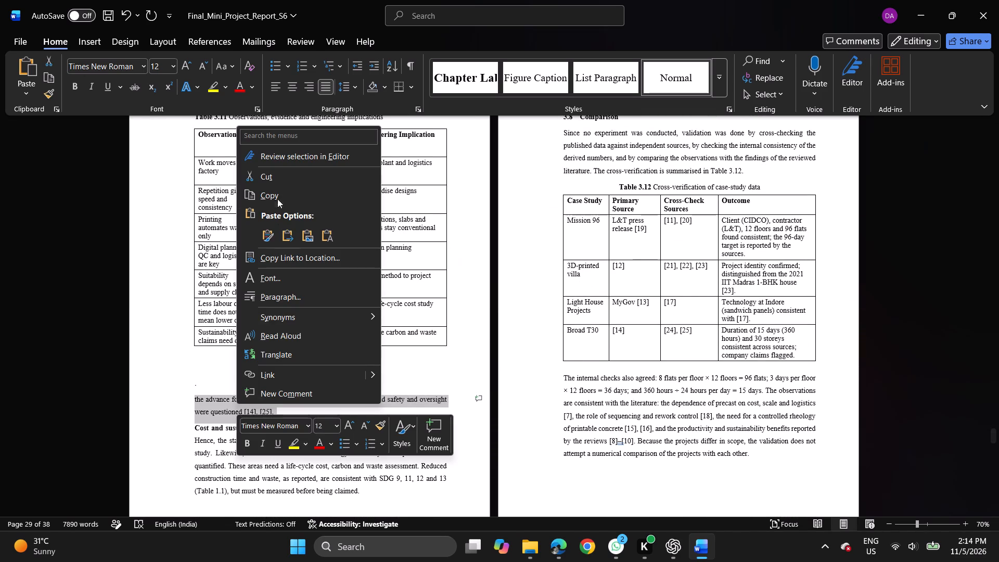
pyautogui.click(270, 172)
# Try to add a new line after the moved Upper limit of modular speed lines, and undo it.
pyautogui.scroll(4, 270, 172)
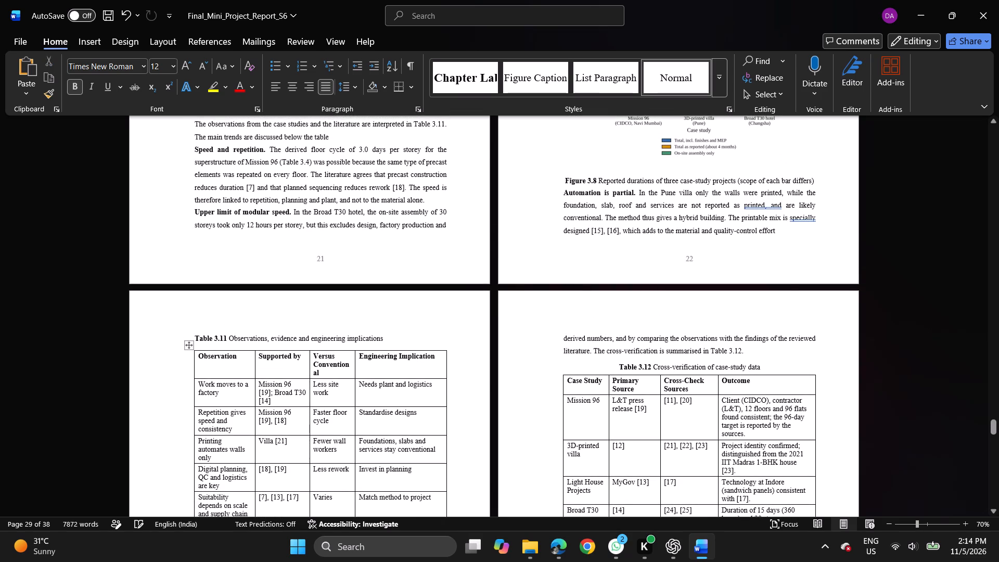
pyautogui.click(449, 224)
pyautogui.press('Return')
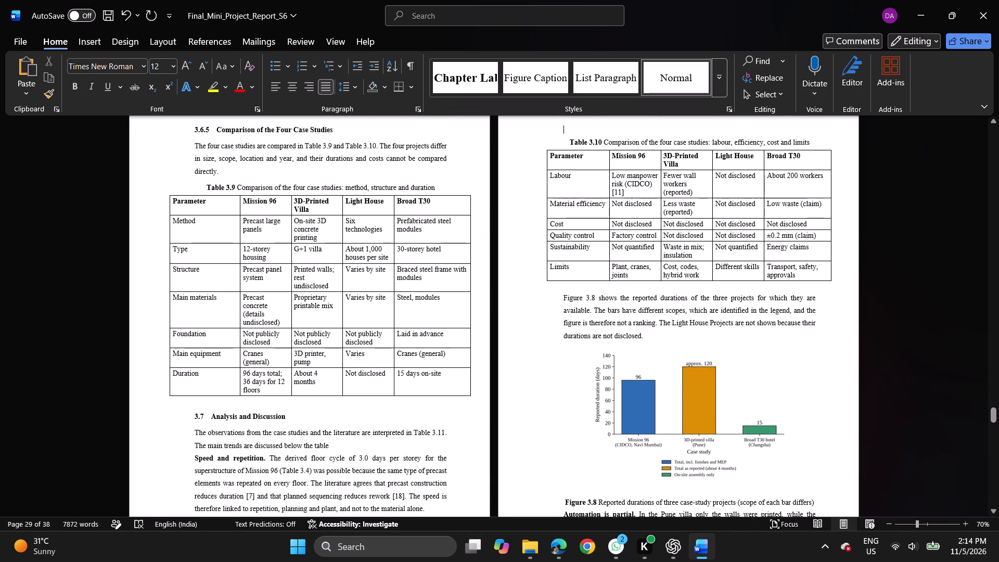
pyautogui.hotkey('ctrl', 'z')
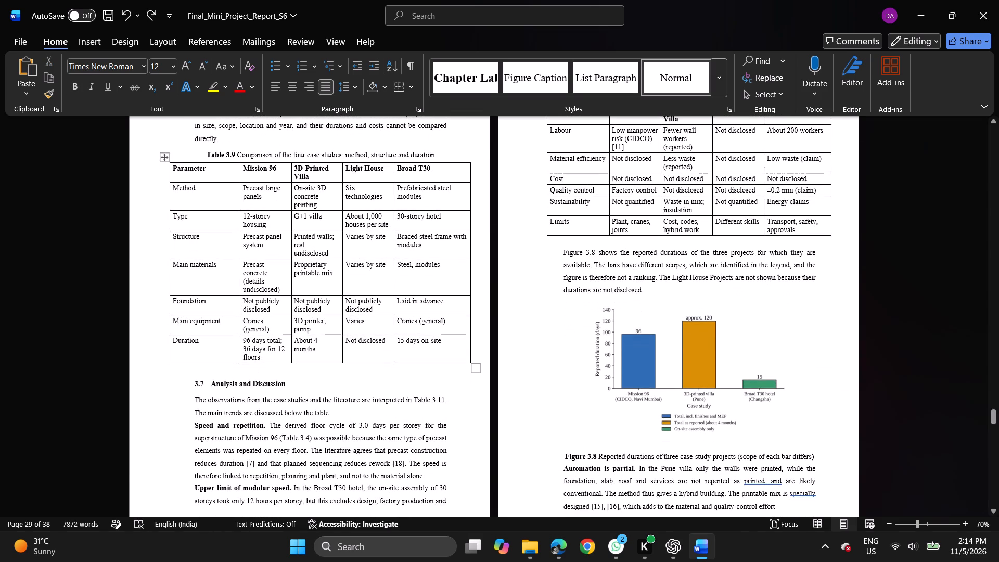
# Paste the cut Upper limit of modular speed lines, starting at "the advance foundation", beside the stray period below Table 3.11.
pyautogui.scroll(-8, 449, 224)
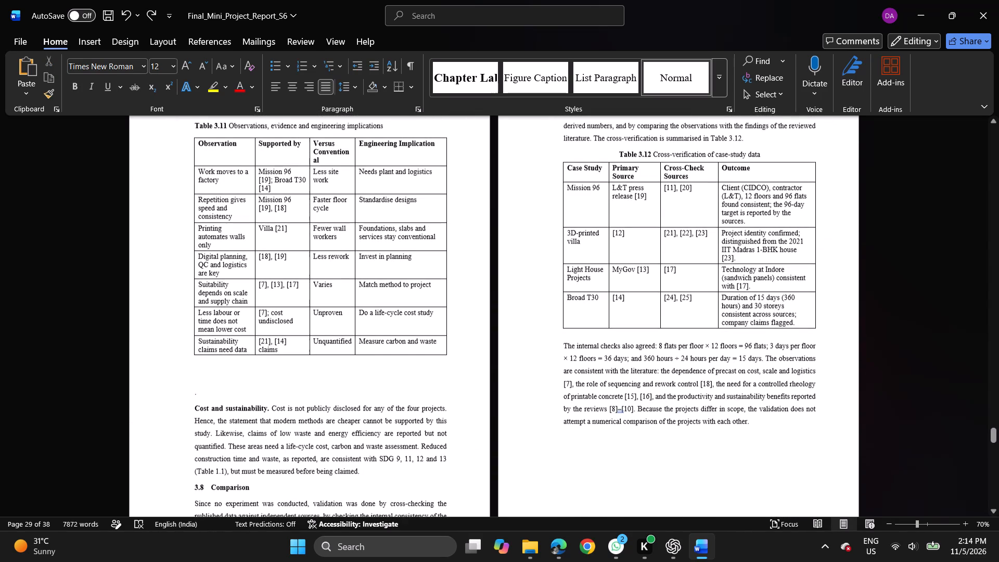
pyautogui.click(200, 392)
pyautogui.hotkey('ctrl', 'v')
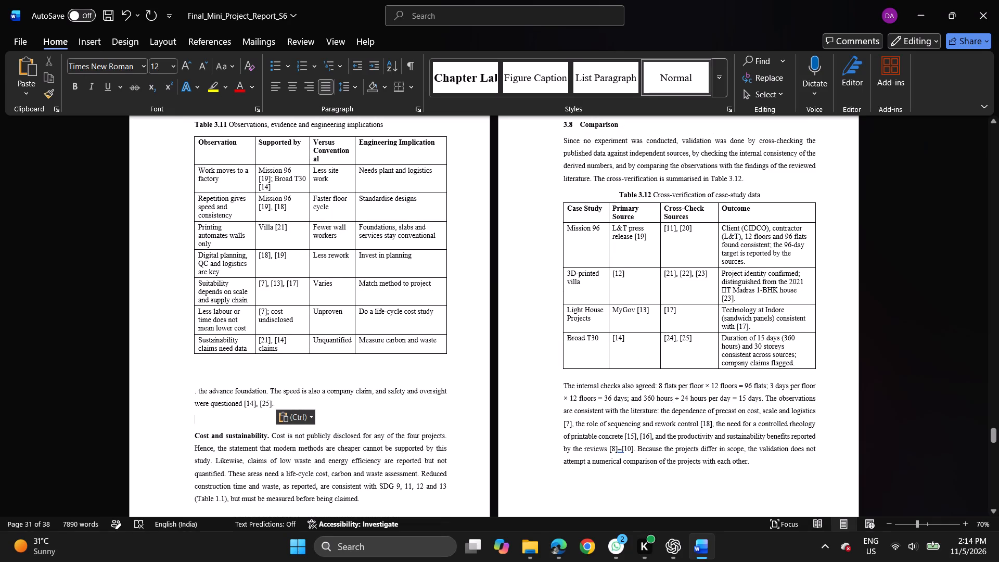
# Remove the stray period before "the advance foundation" and the extra blank lines around these lines, keeping one blank line below Table 3.11.
pyautogui.click(198, 392)
pyautogui.press('BackSpace')
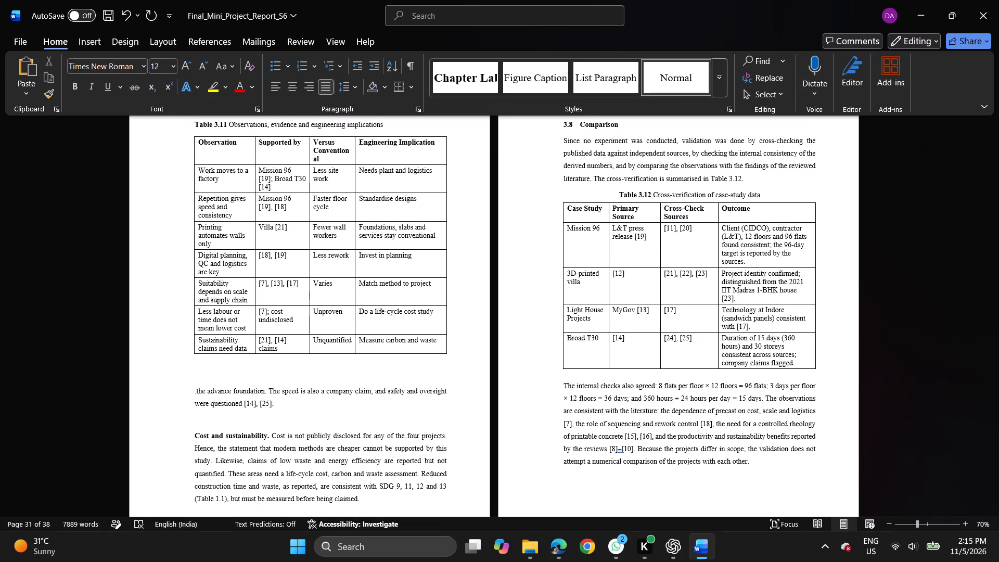
pyautogui.press('BackSpace')
pyautogui.press('BackSpace')
pyautogui.press('BackSpace')
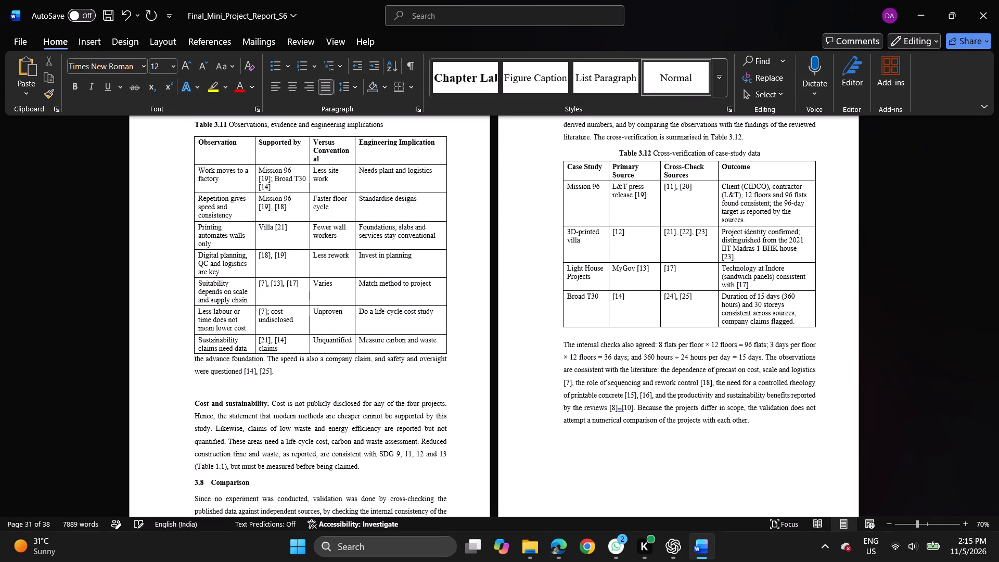
pyautogui.press('Return')
pyautogui.click(195, 418)
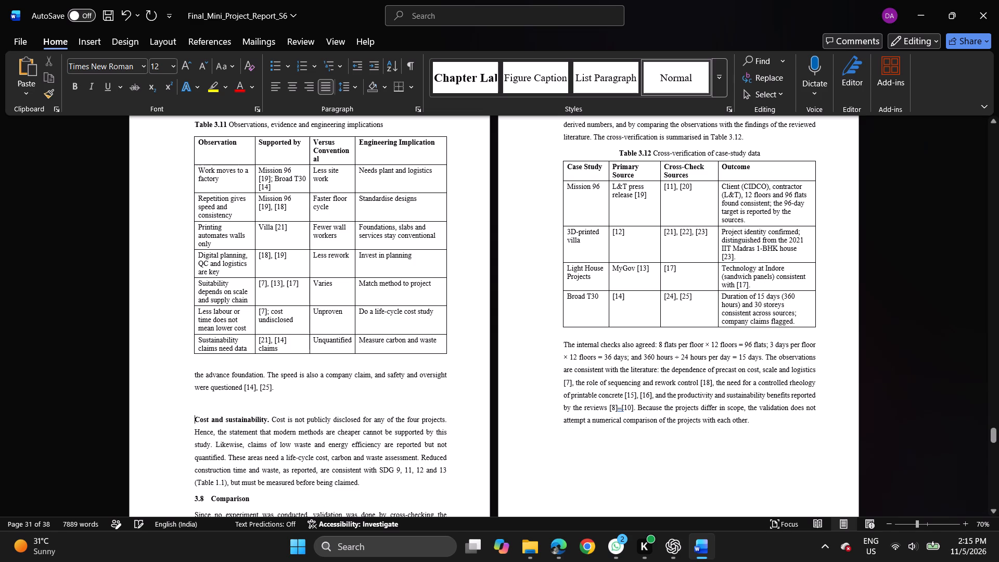
pyautogui.press('BackSpace')
# Pull the 3.9 Final Proposed Solution / Output heading back to the previous page, on its own line below the comparison text.
pyautogui.scroll(1, 195, 418)
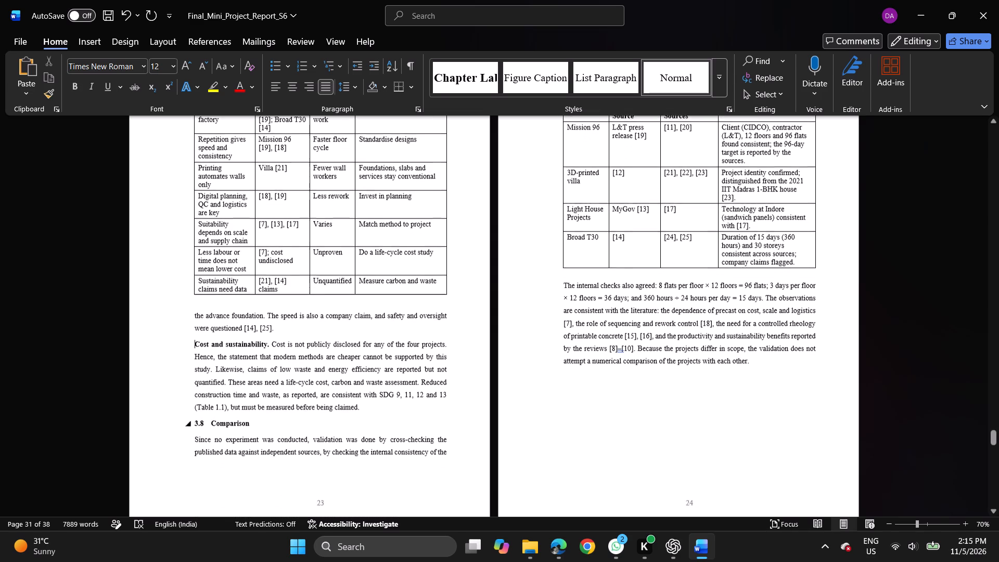
pyautogui.scroll(1, 195, 418)
pyautogui.scroll(-2, 195, 418)
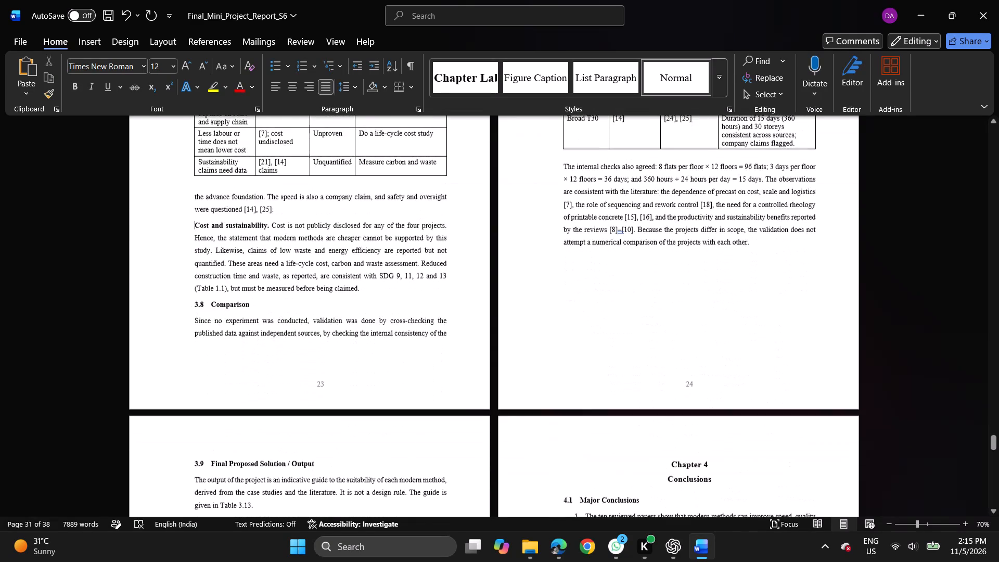
pyautogui.scroll(-1, 195, 418)
pyautogui.scroll(2, 155, 483)
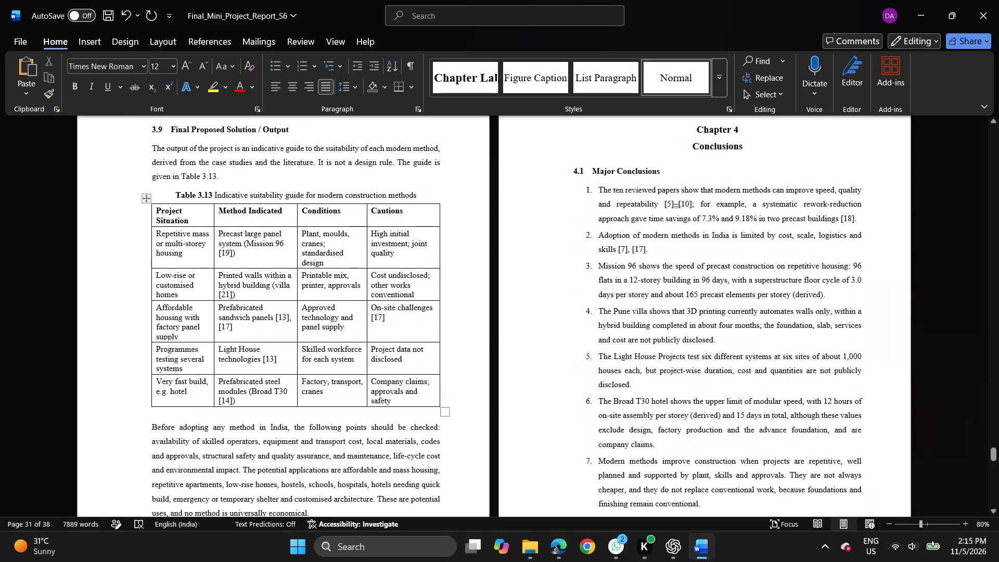
pyautogui.keyDown('ctrl'); pyautogui.scroll(-1, 170, 400); pyautogui.keyUp('ctrl')
pyautogui.scroll(1, 221, 248)
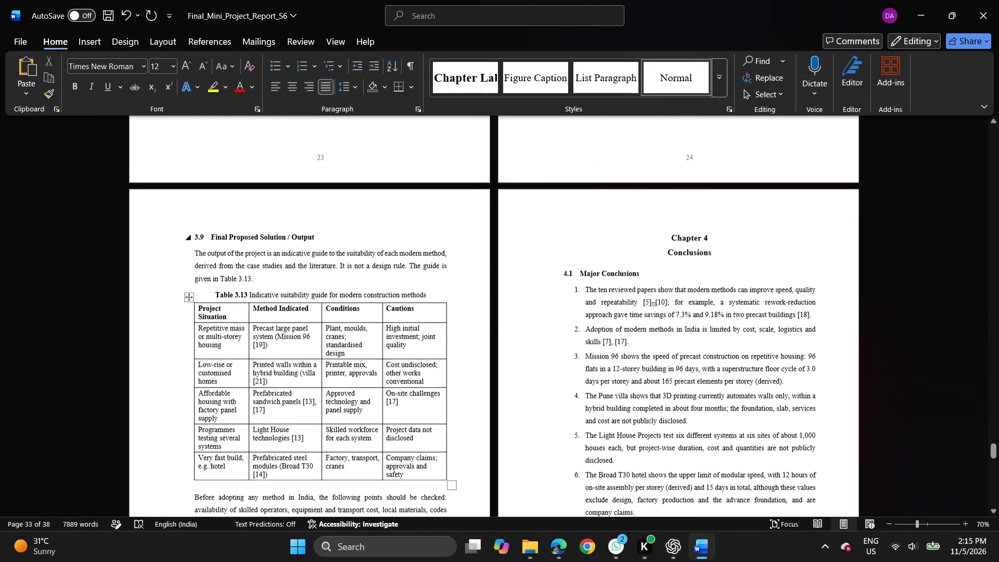
pyautogui.click(195, 236)
pyautogui.press('BackSpace')
pyautogui.press('BackSpace')
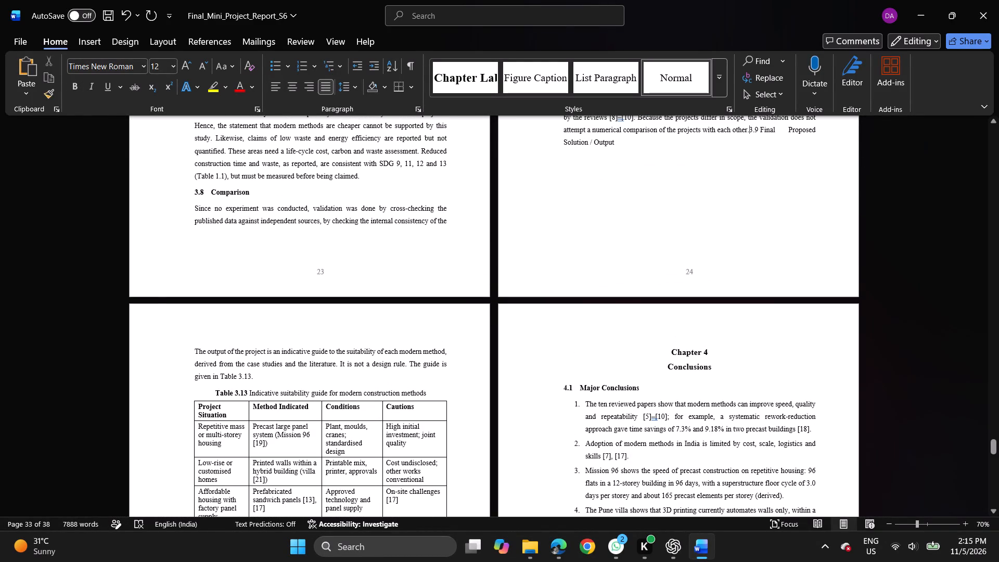
pyautogui.press('Return')
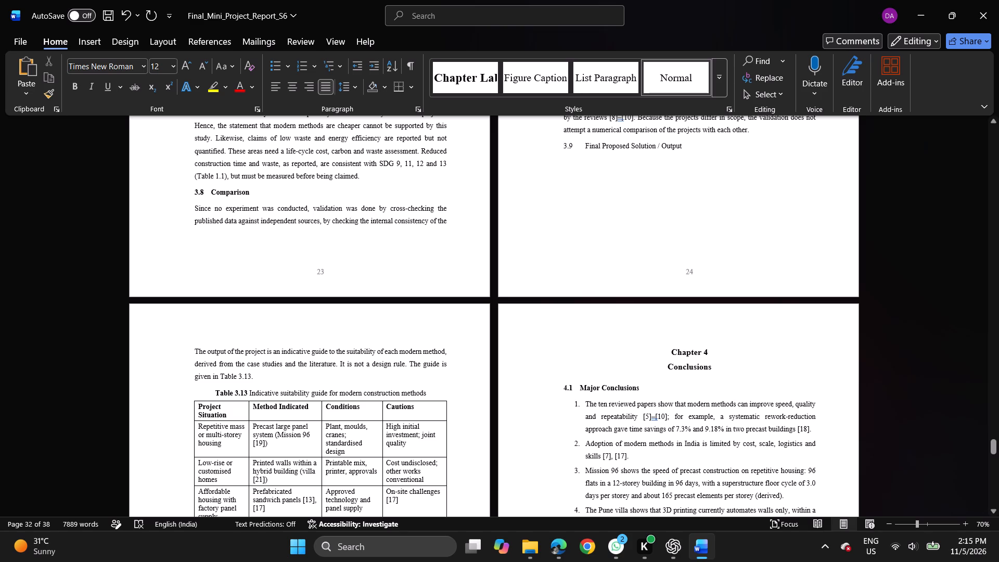
# Bring the paragraph starting "The output of the project" back to the previous page, on its own line below the 3.9 heading.
pyautogui.click(194, 353)
pyautogui.press('BackSpace')
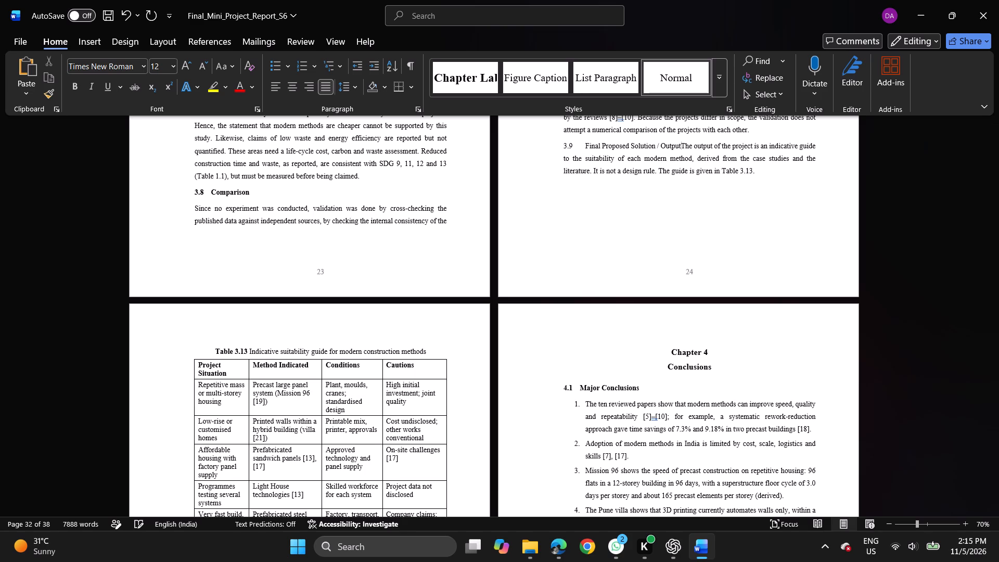
pyautogui.press('Return')
# Move the first four lines of the "Before adopting any method in India" paragraph to follow "The guide is given in Table 3.13.".
pyautogui.scroll(-2, 189, 401)
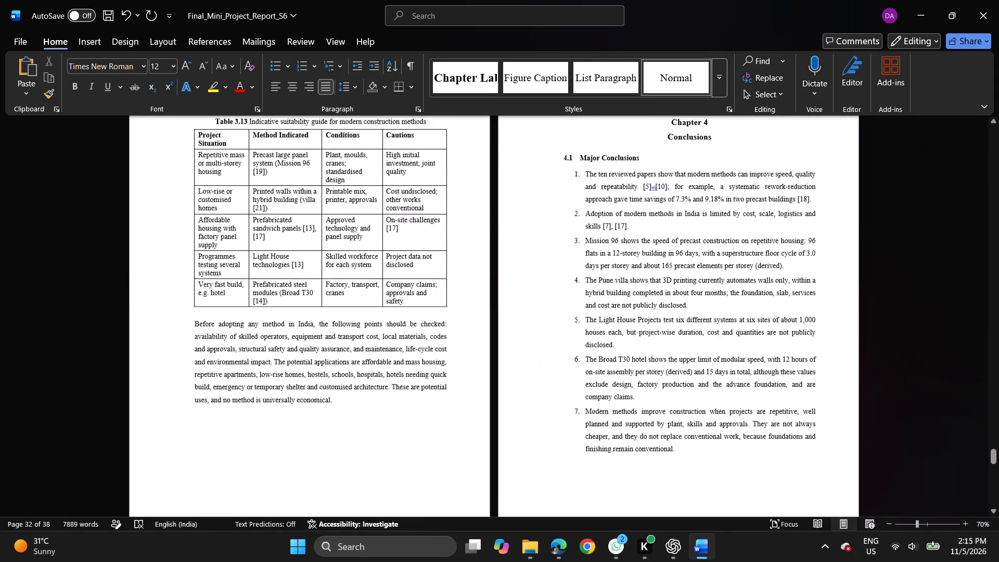
pyautogui.scroll(-1, 189, 401)
pyautogui.moveTo(191, 282); pyautogui.dragTo(340, 368)
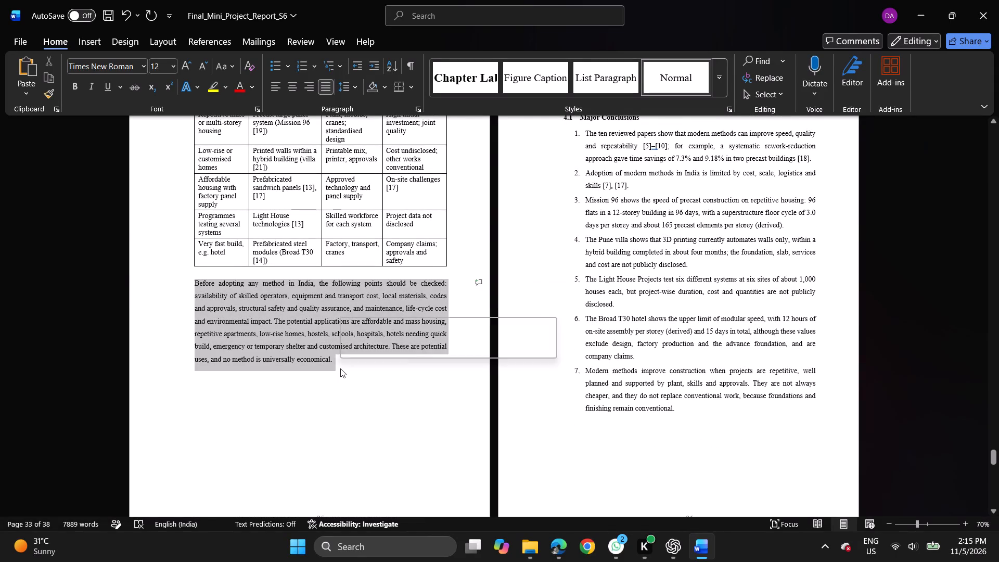
pyautogui.scroll(3, 340, 368)
pyautogui.scroll(-2, 340, 368)
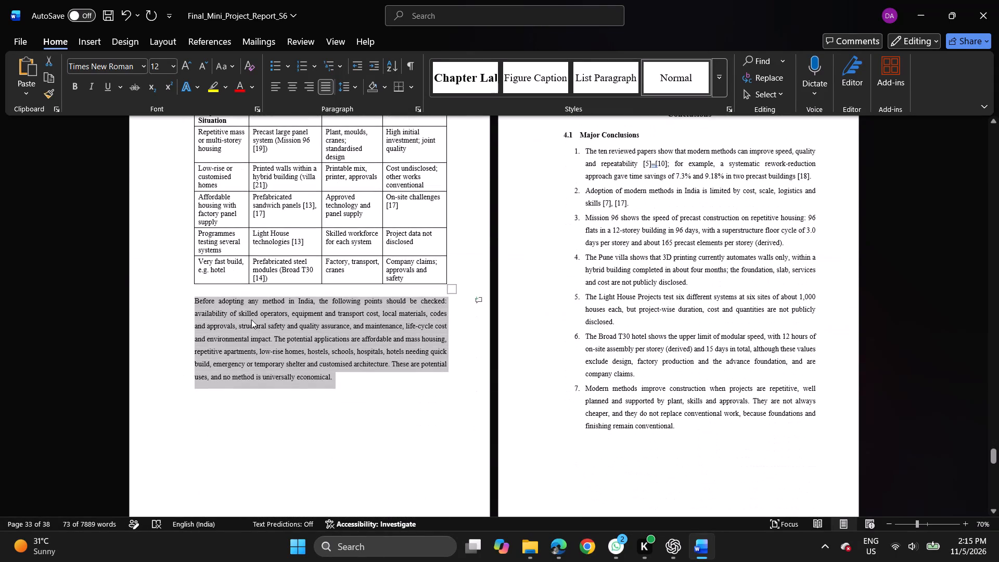
pyautogui.click(250, 319)
pyautogui.moveTo(193, 299); pyautogui.dragTo(446, 342)
pyautogui.rightClick(323, 300)
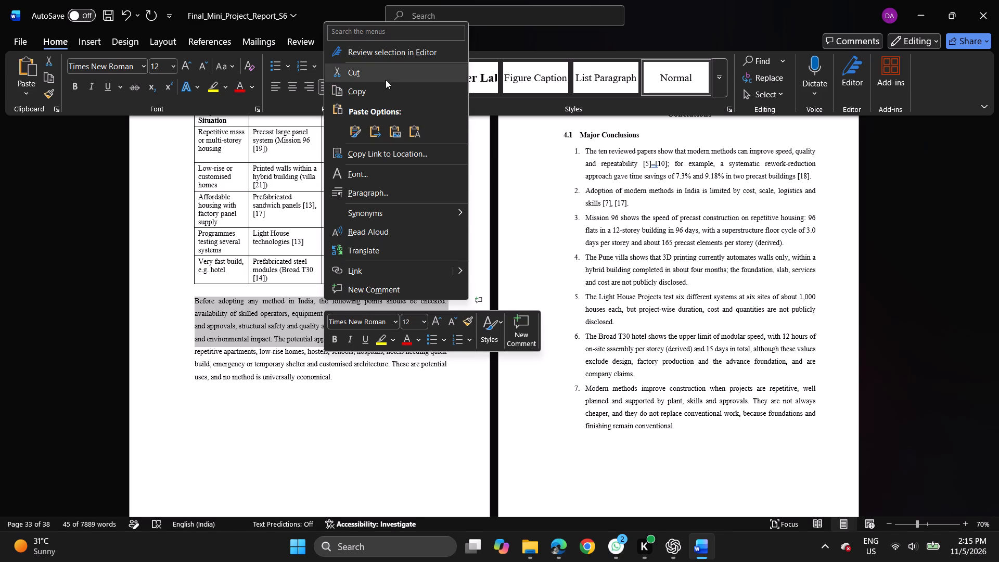
pyautogui.click(378, 70)
pyautogui.scroll(4, 431, 202)
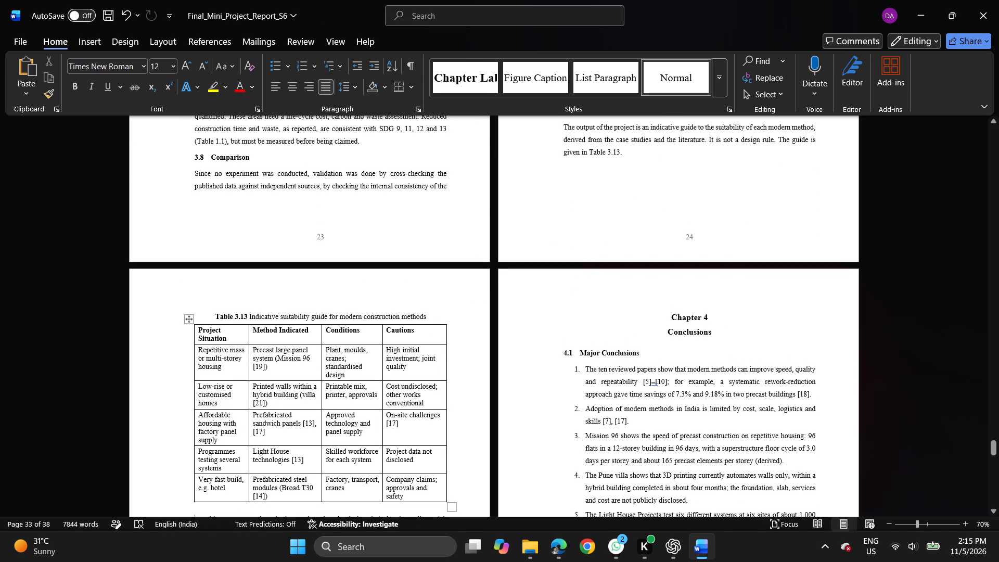
pyautogui.click(631, 150)
pyautogui.hotkey('ctrl', 'v')
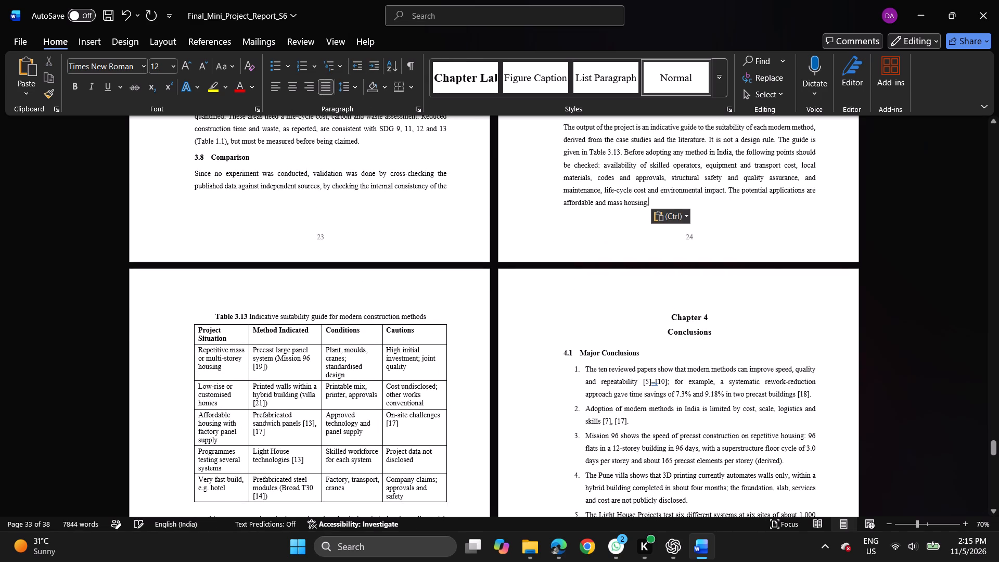
# Make the 3.9 Final Proposed Solution / Output heading bold.
pyautogui.scroll(1, 631, 150)
pyautogui.moveTo(565, 197); pyautogui.dragTo(691, 194)
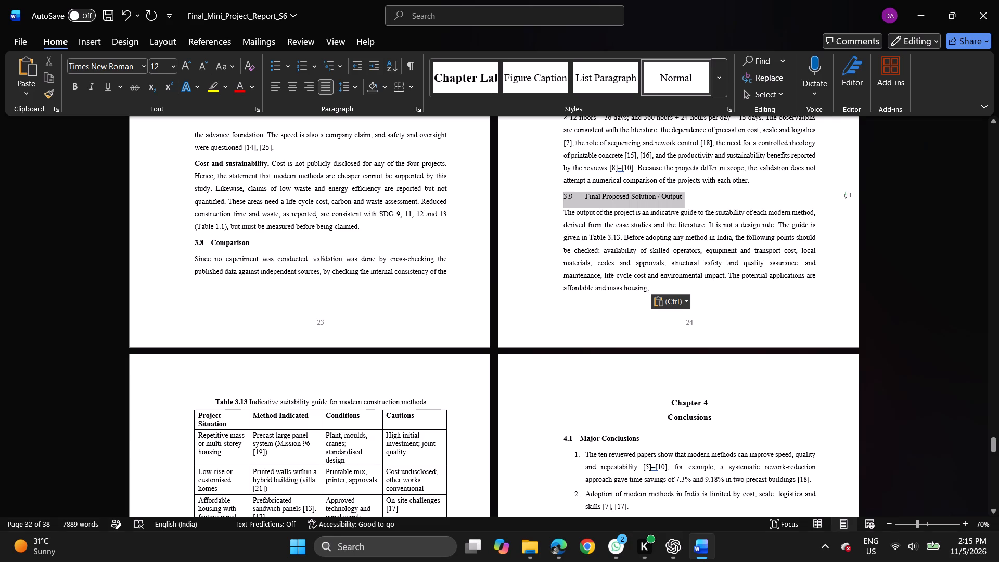
pyautogui.moveTo(691, 194); pyautogui.dragTo(697, 194)
pyautogui.click(711, 164)
pyautogui.click(709, 167)
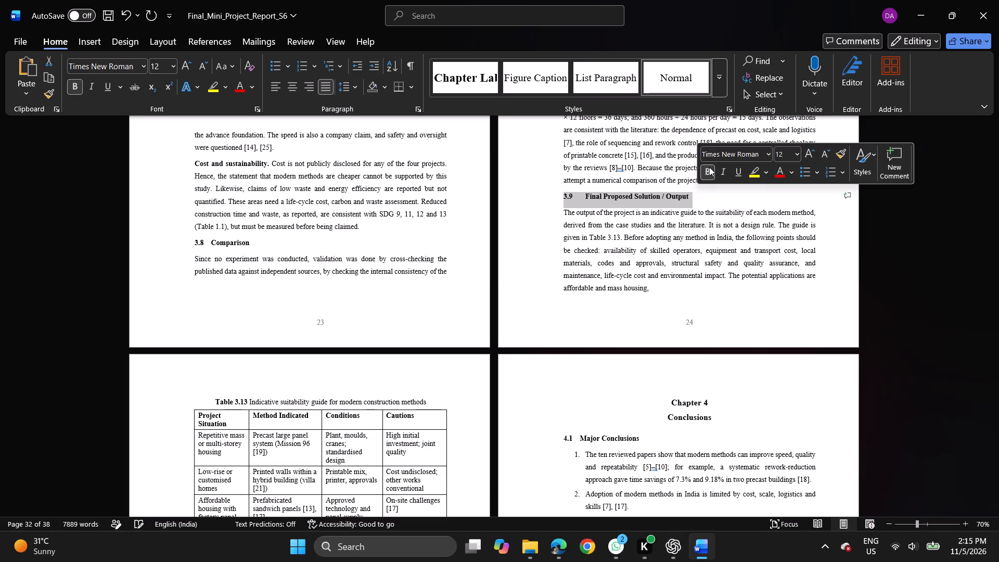
# Review the page layout from the Chapter 2 literature tables through to the Chapter 4 conclusions.
pyautogui.scroll(7, 597, 208)
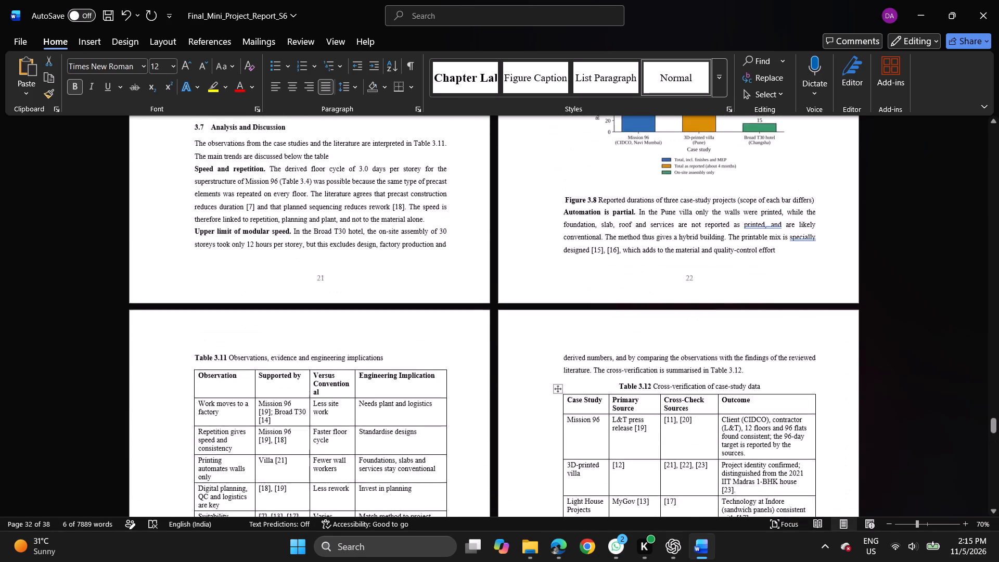
pyautogui.scroll(12, 597, 208)
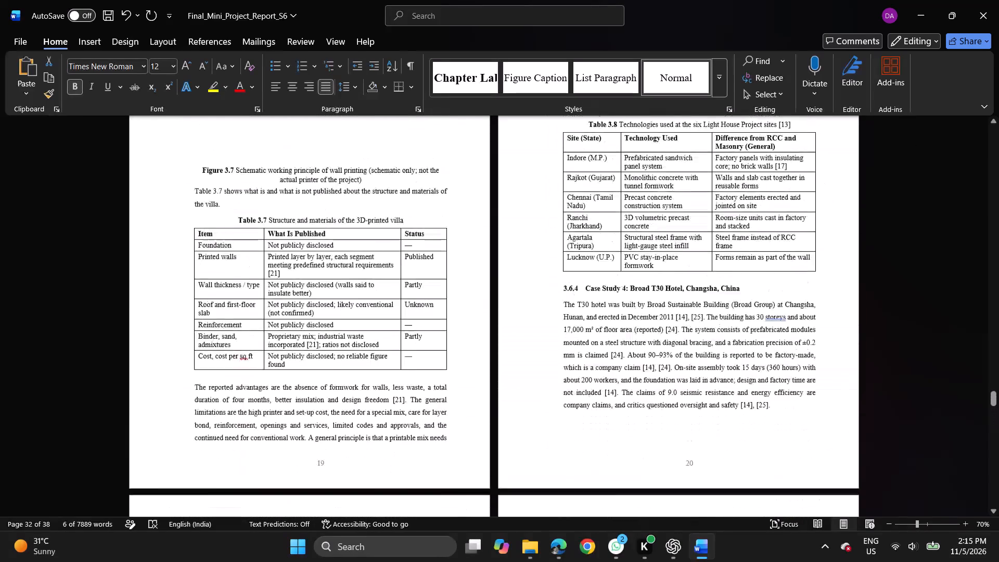
pyautogui.scroll(12, 597, 208)
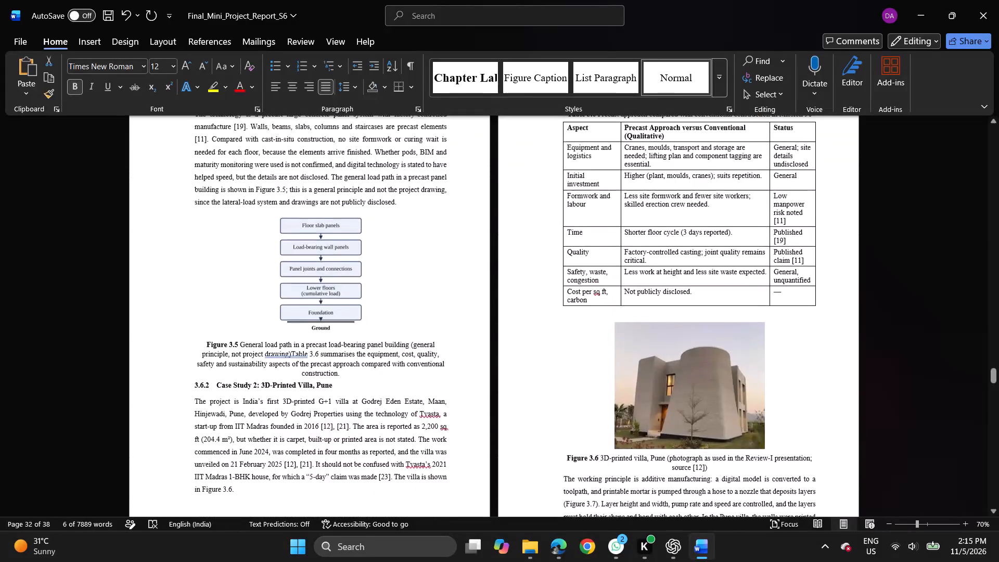
pyautogui.scroll(12, 597, 208)
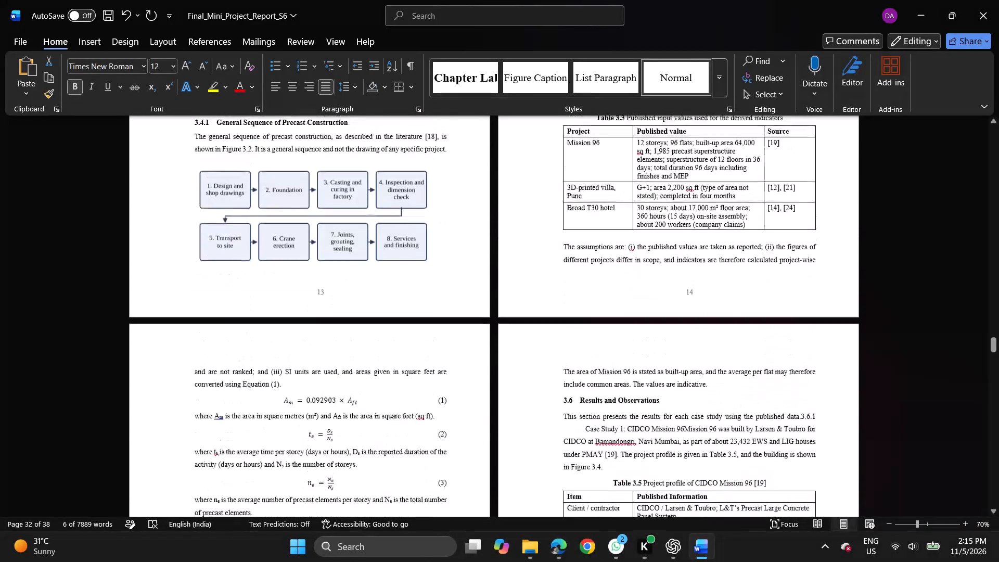
pyautogui.scroll(7, 597, 208)
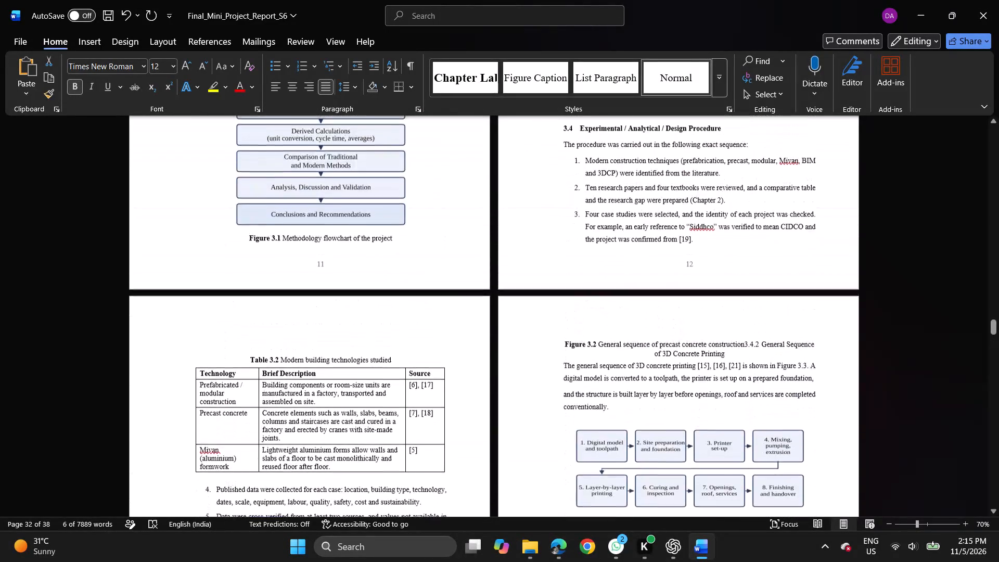
pyautogui.scroll(3, 597, 208)
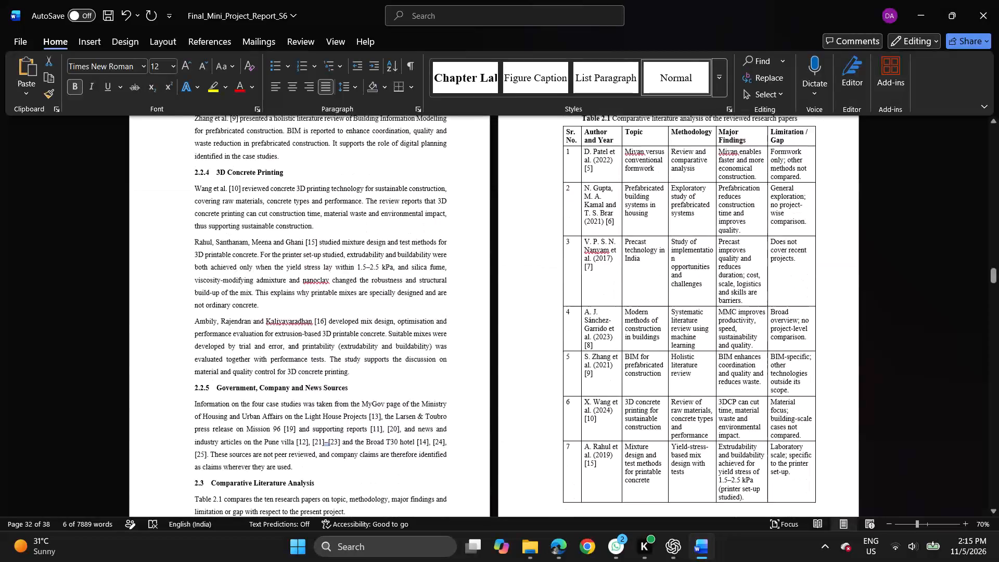
pyautogui.scroll(-10, 597, 208)
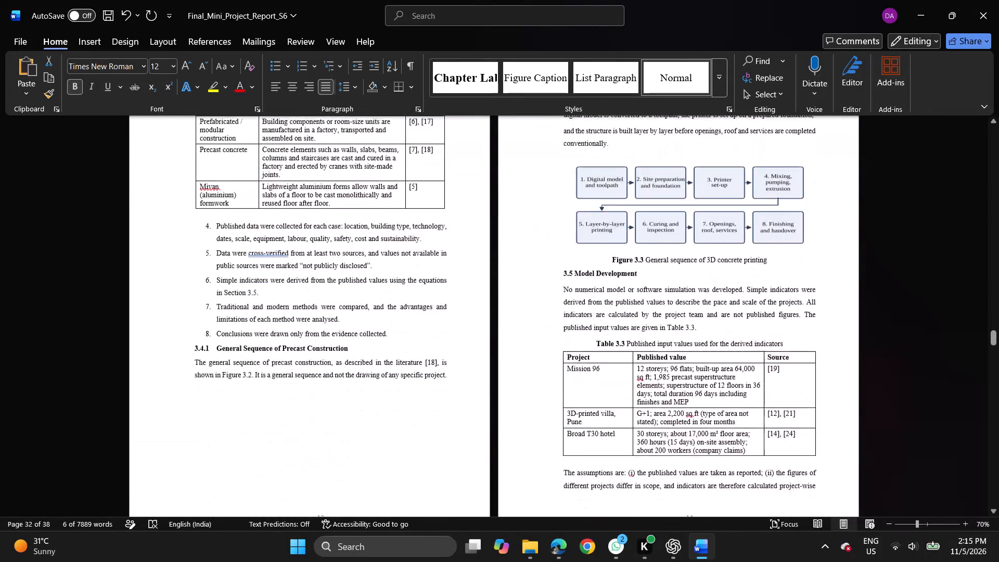
pyautogui.scroll(-8, 597, 208)
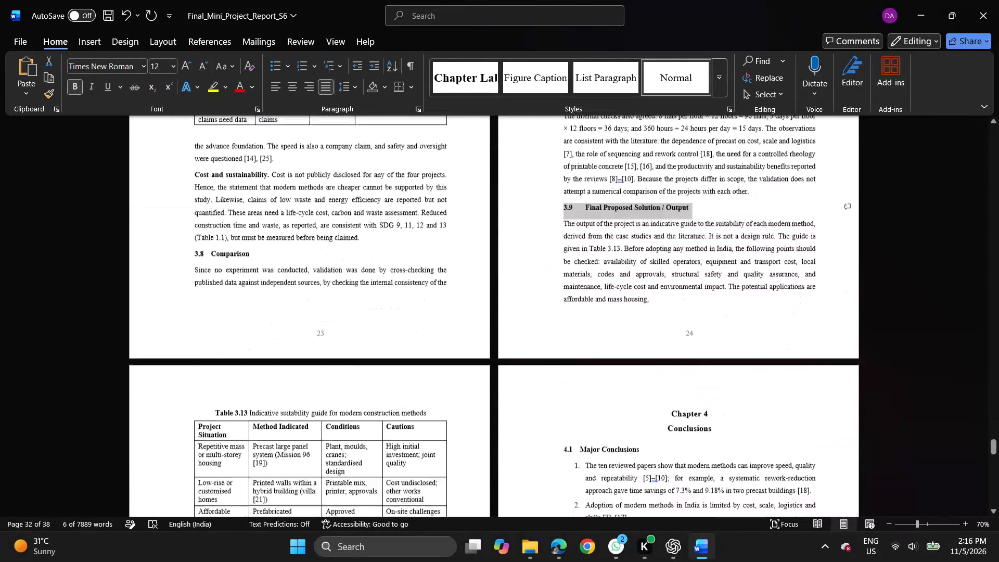
pyautogui.scroll(-1, 597, 208)
pyautogui.scroll(1, 597, 208)
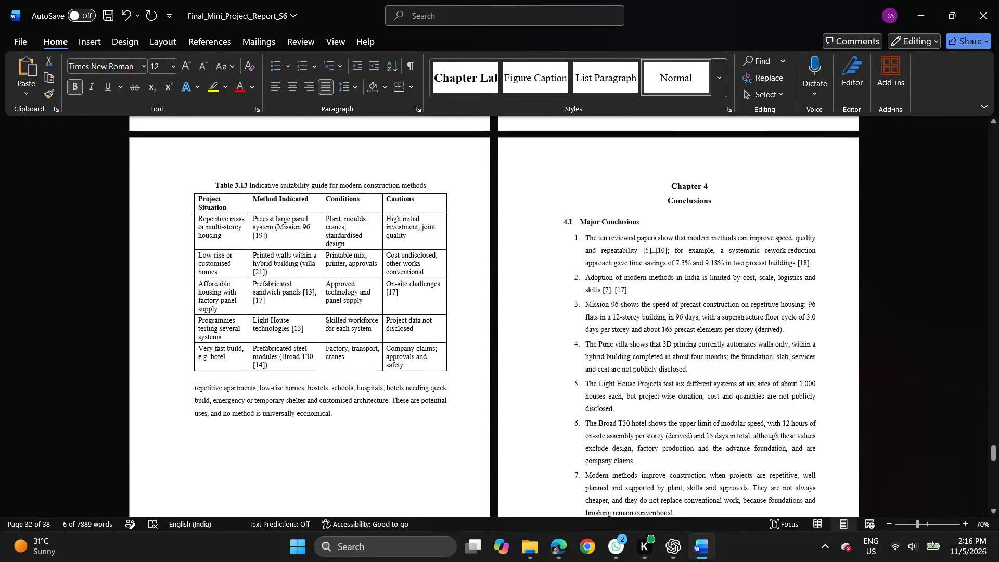
pyautogui.scroll(1, 597, 208)
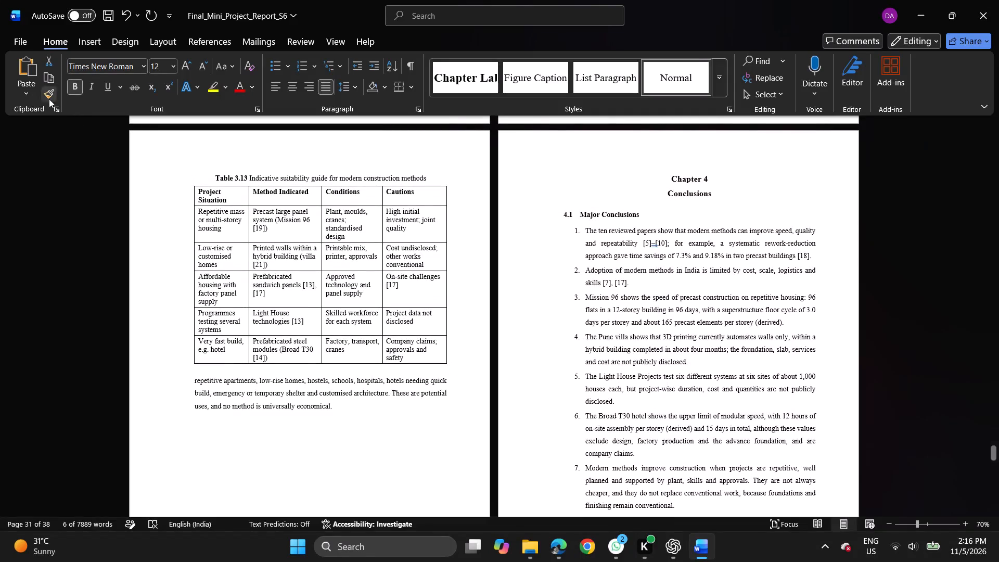
# Export the report as a PDF named Final_Mini_Project_Report_S6 to the Desktop, and dismiss the browser window showing it.
pyautogui.click(24, 44)
pyautogui.click(32, 235)
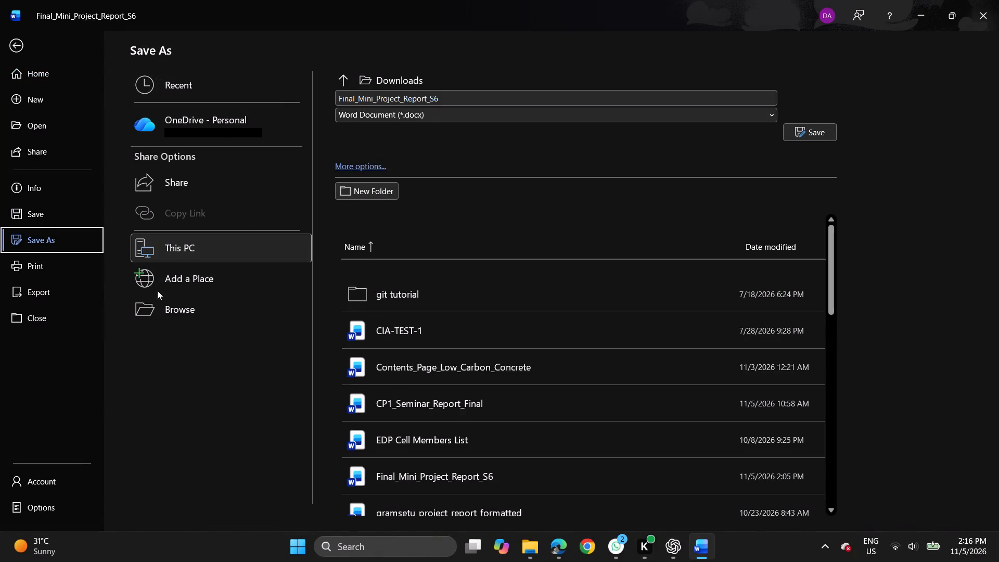
pyautogui.click(50, 302)
pyautogui.click(368, 183)
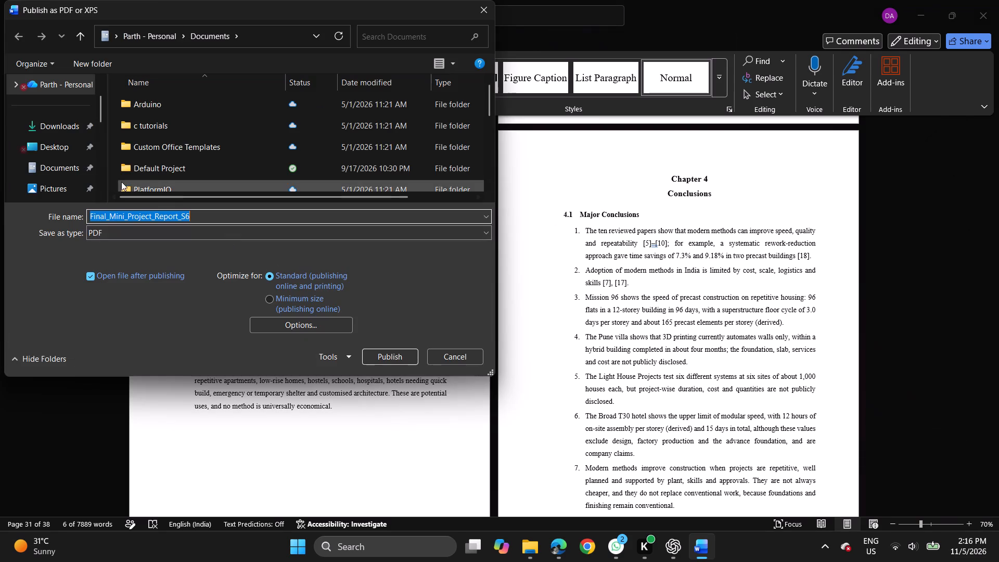
pyautogui.click(49, 155)
pyautogui.click(224, 240)
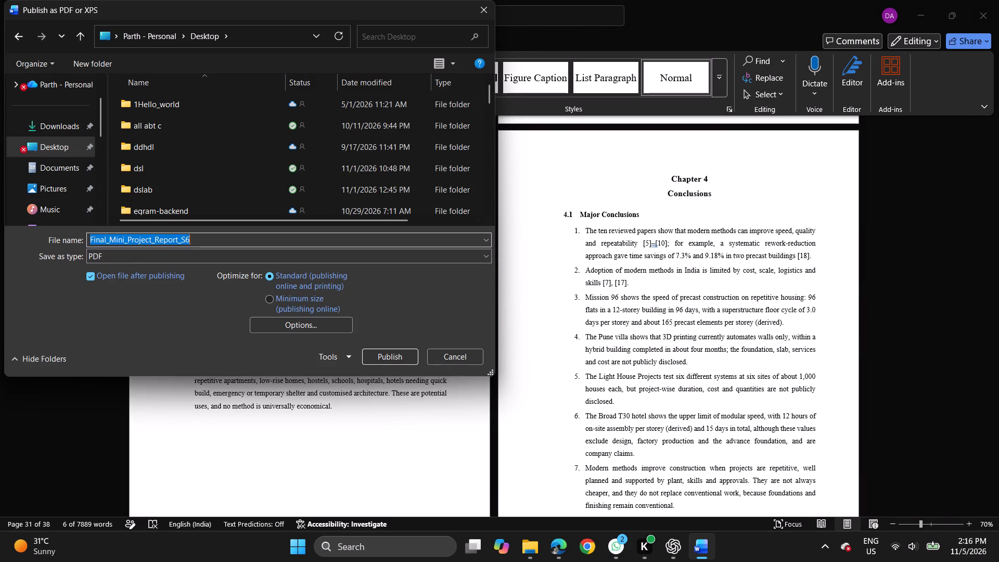
pyautogui.click(224, 240)
pyautogui.click(203, 241)
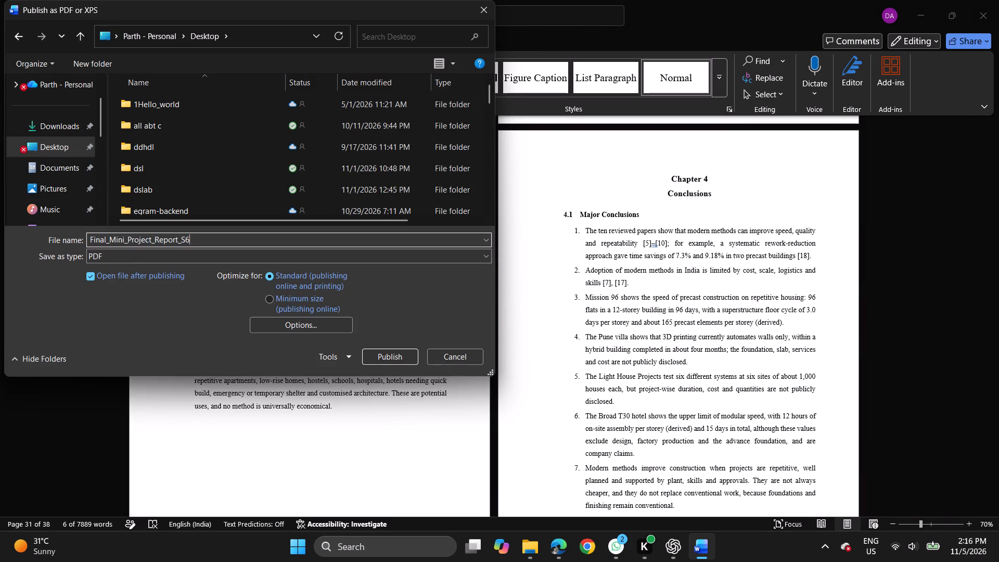
pyautogui.click(395, 352)
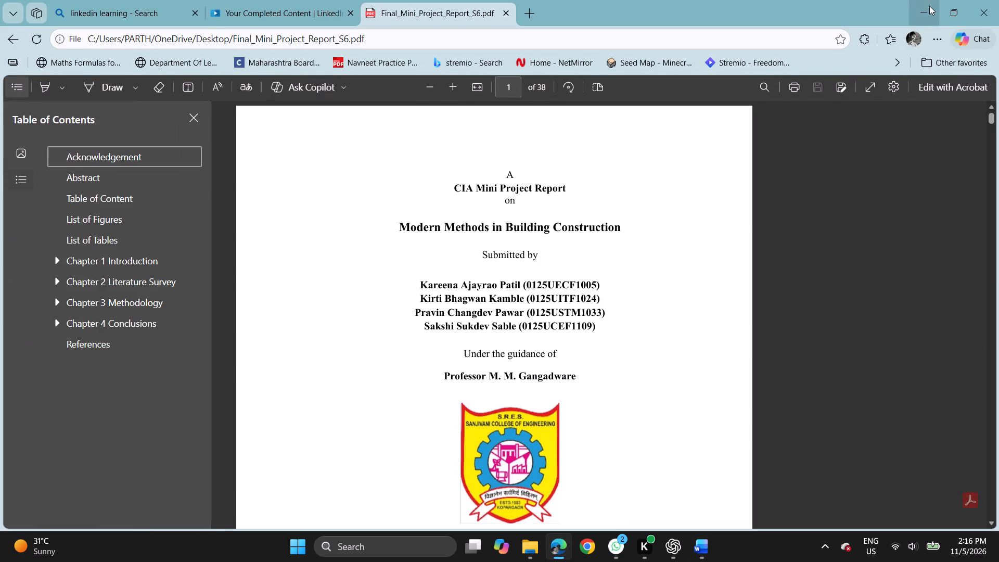
pyautogui.click(929, 6)
# Save a copy of the report to the Desktop as a Word document named Final_Mini_Project_Report_S6.
pyautogui.click(34, 31)
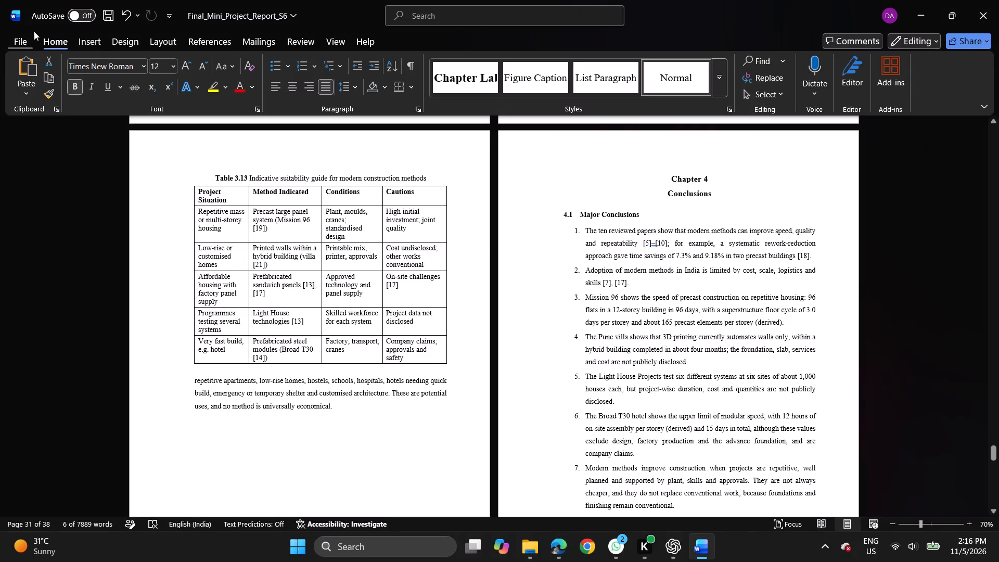
pyautogui.click(59, 232)
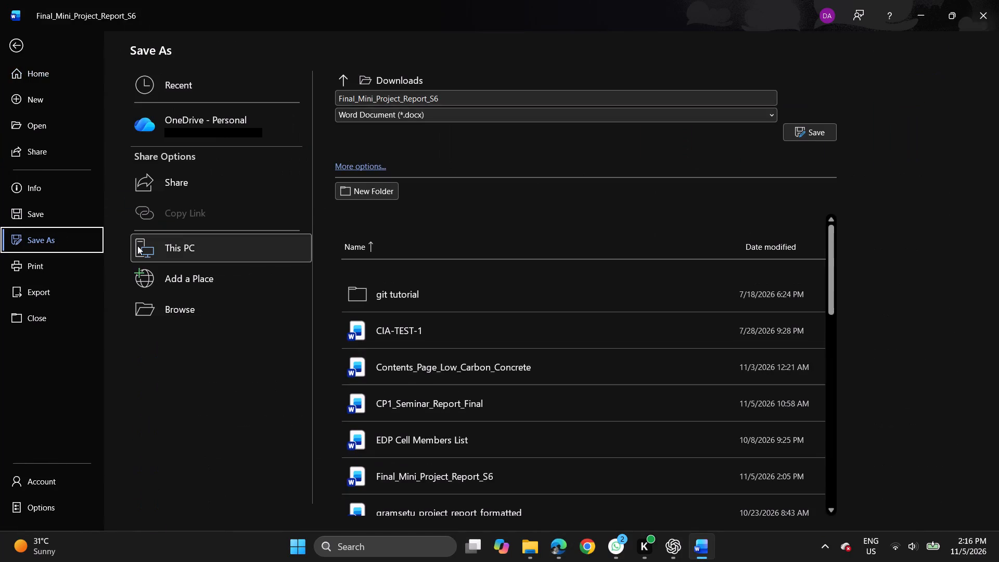
pyautogui.click(205, 241)
pyautogui.click(190, 315)
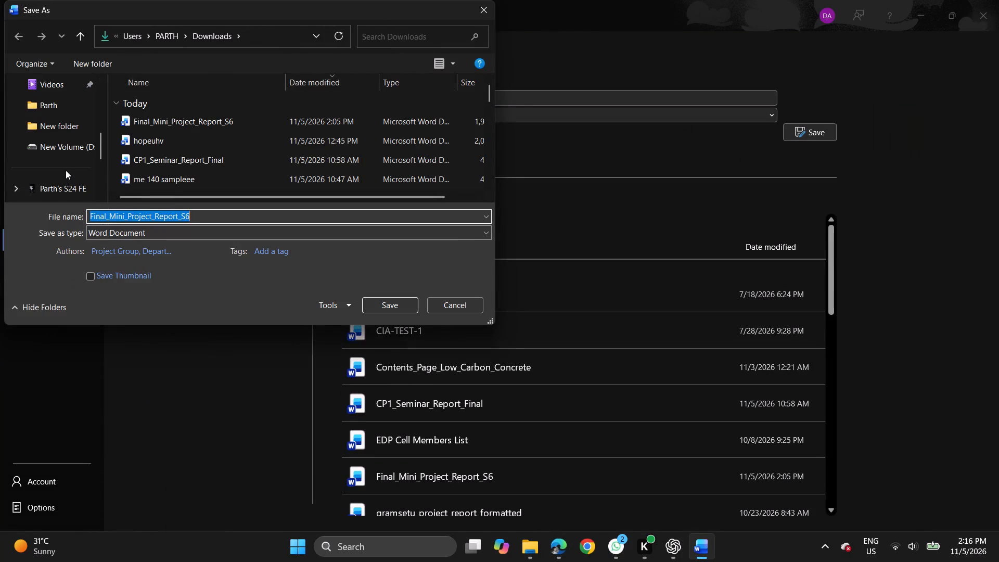
pyautogui.scroll(-1, 66, 170)
pyautogui.scroll(5, 56, 150)
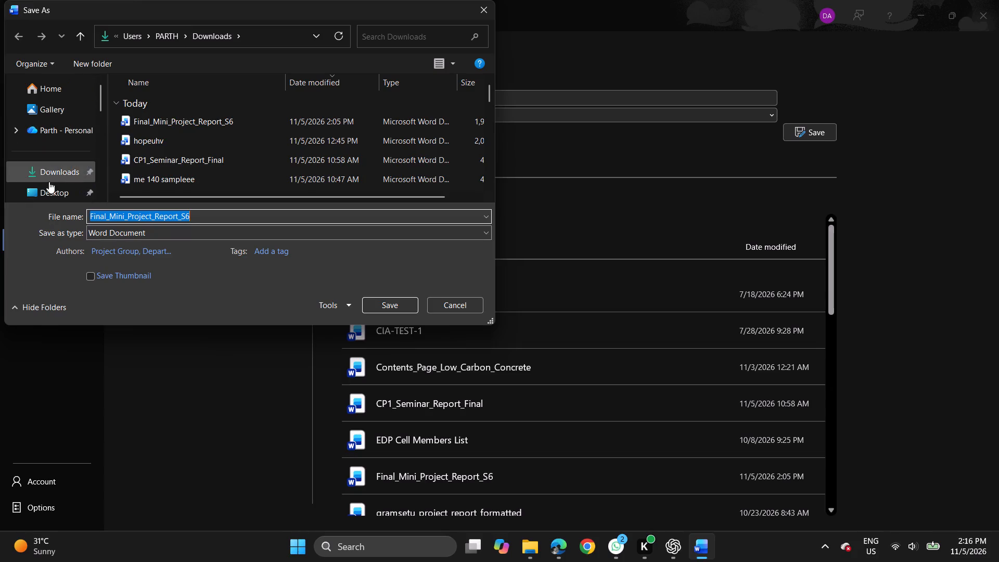
pyautogui.click(49, 190)
pyautogui.click(401, 301)
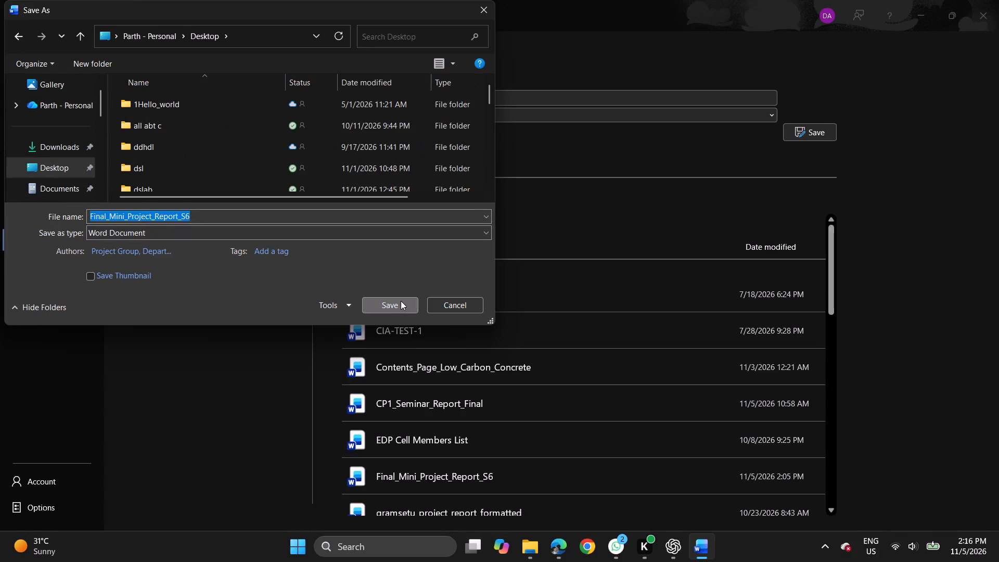
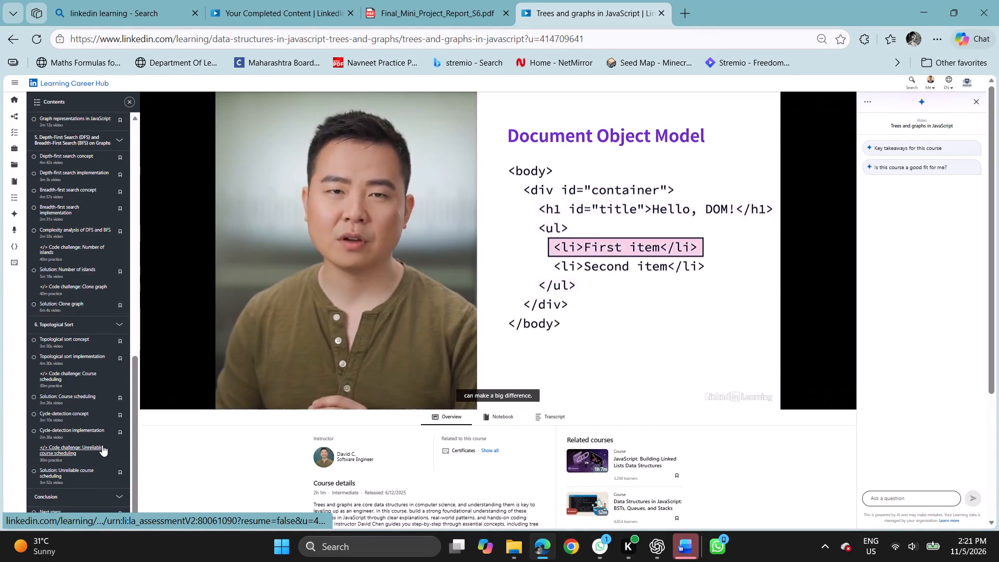
# Close the browser page showing the Trees and graphs in JavaScript course video.
pyautogui.scroll(-2, 102, 445)
pyautogui.scroll(11, 102, 445)
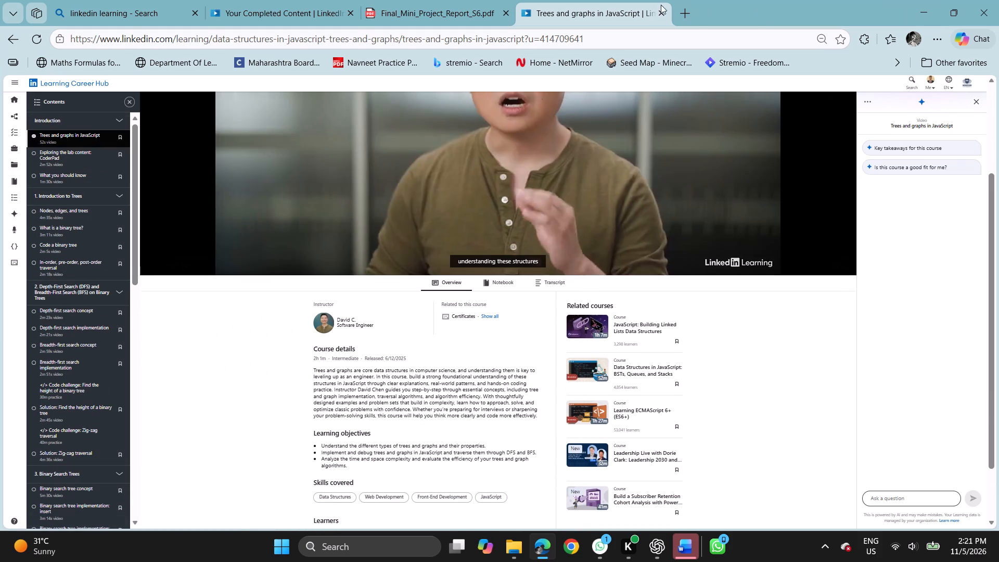
pyautogui.click(666, 14)
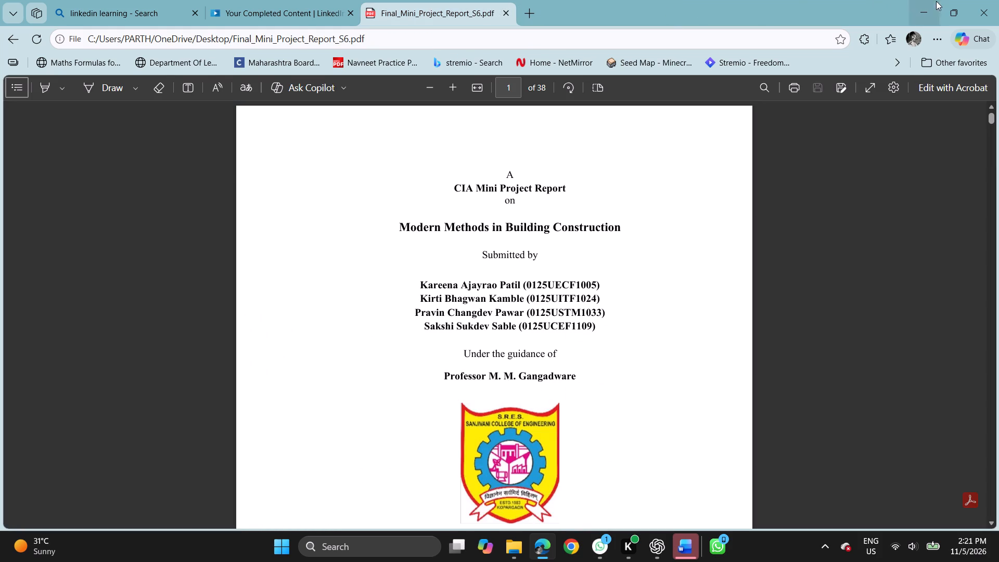